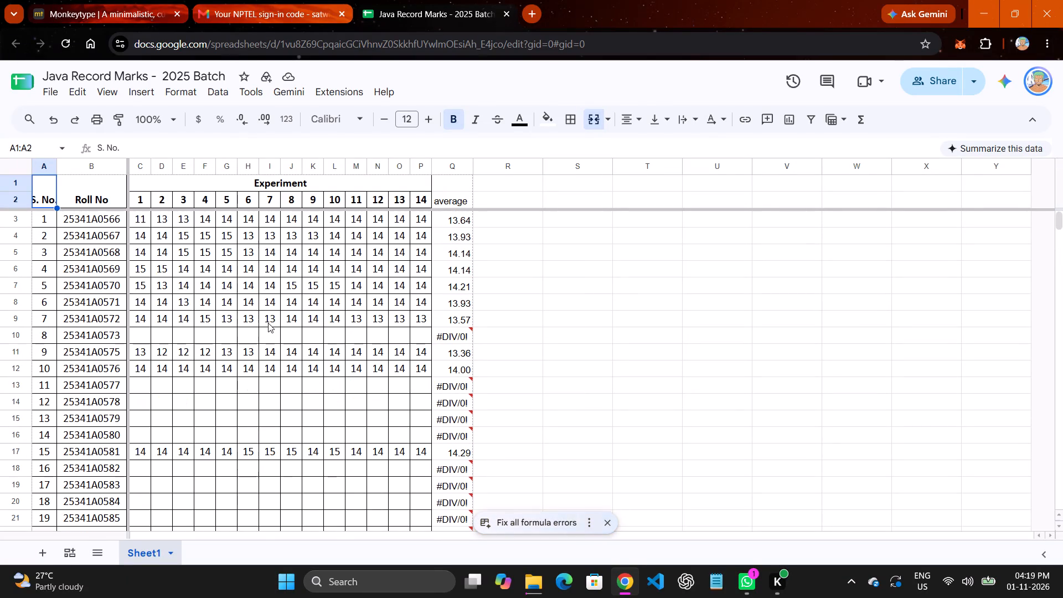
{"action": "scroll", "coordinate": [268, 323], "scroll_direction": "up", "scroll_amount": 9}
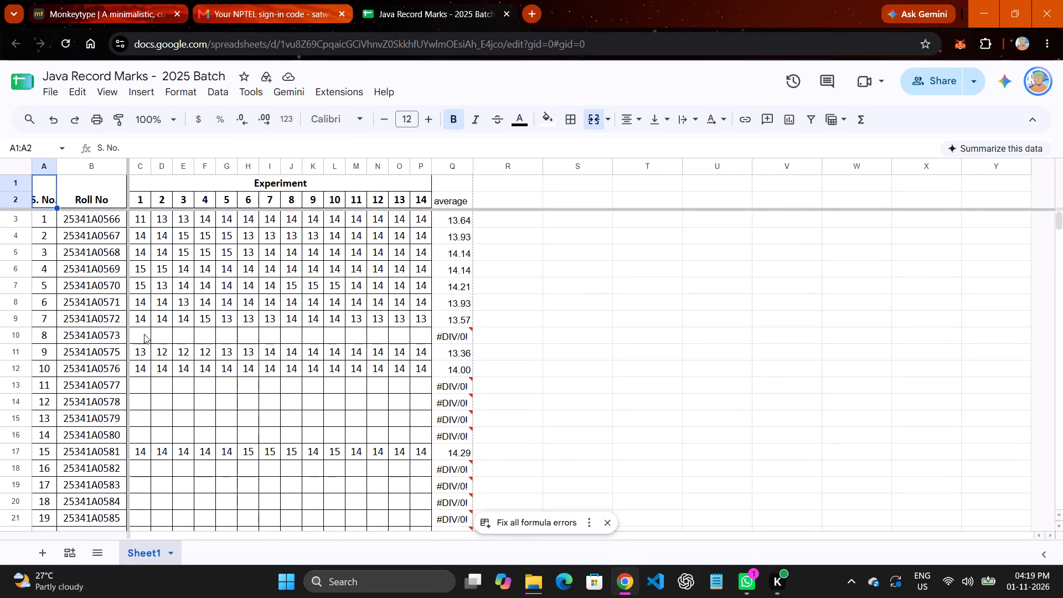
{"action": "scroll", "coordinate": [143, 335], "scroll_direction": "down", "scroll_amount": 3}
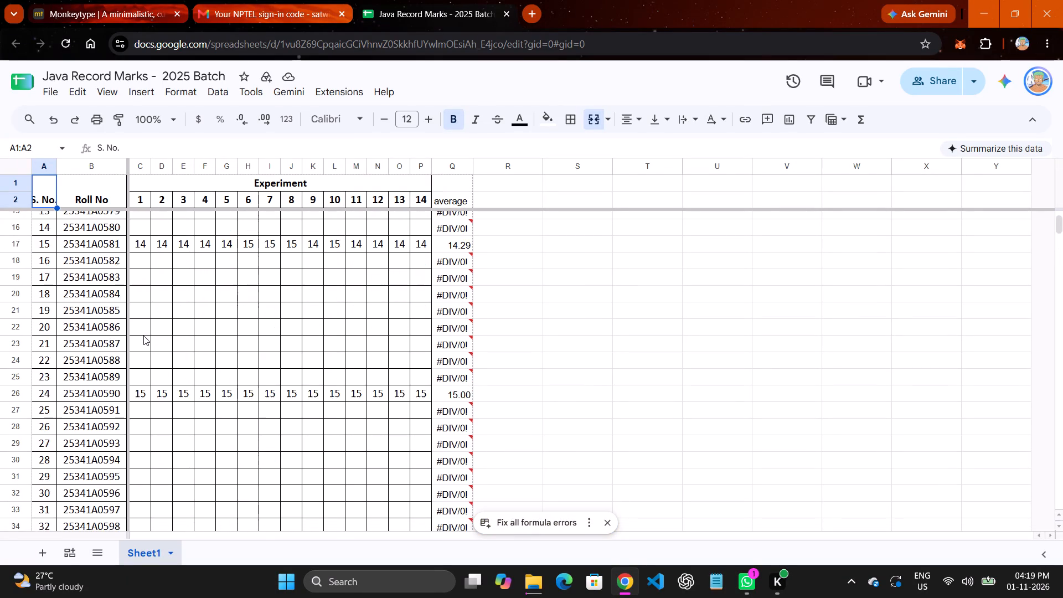
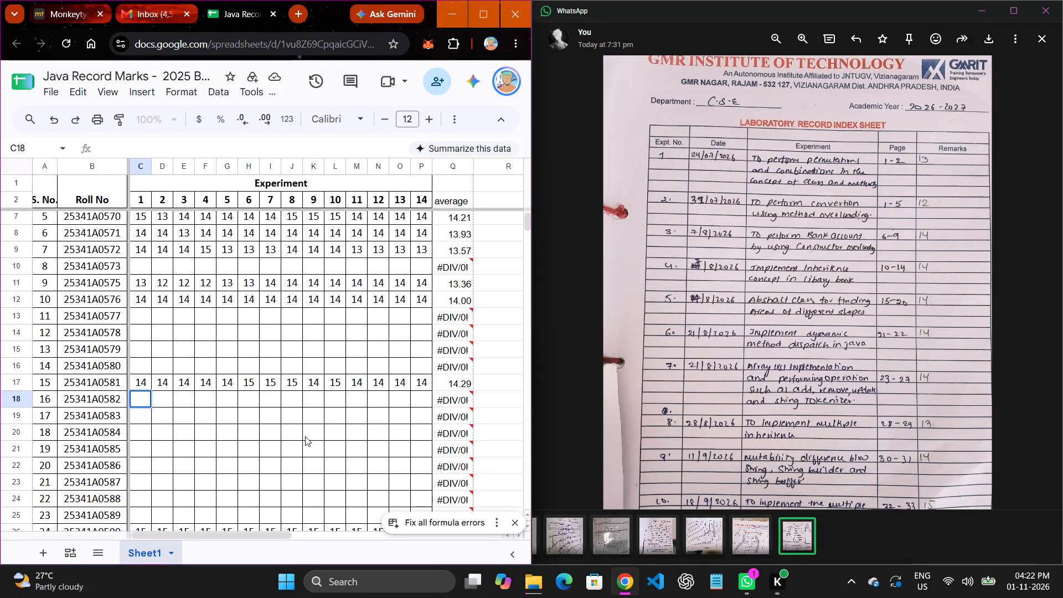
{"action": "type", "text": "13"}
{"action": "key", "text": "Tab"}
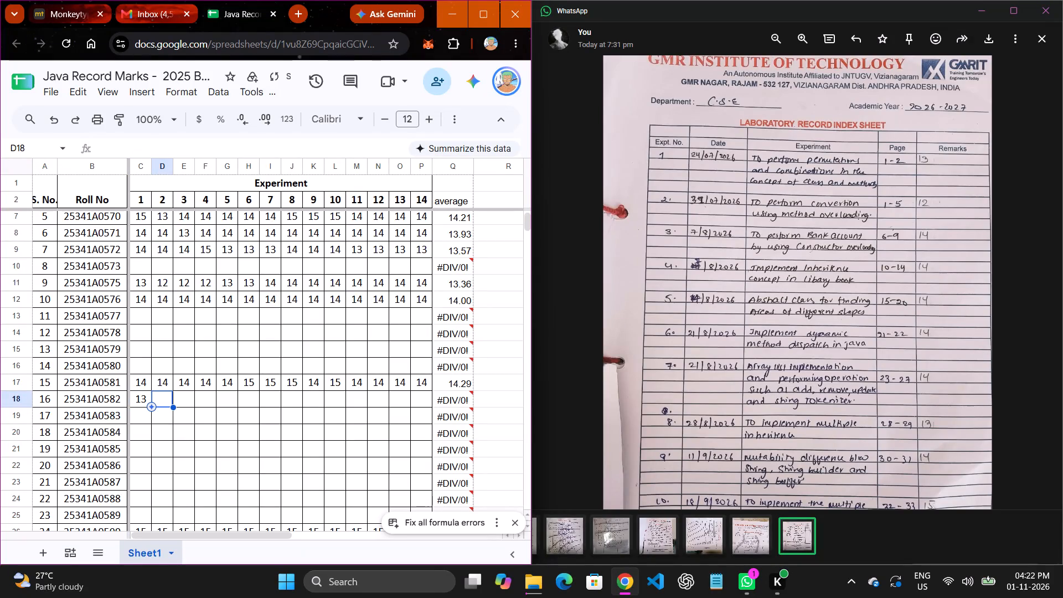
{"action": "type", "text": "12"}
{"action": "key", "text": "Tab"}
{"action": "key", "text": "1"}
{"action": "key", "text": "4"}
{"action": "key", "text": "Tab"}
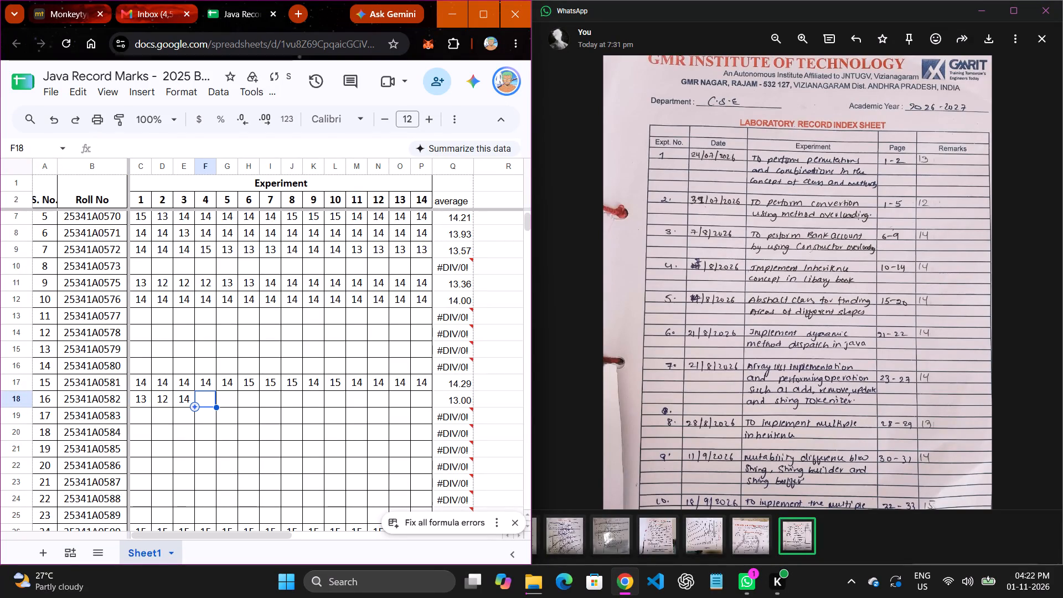
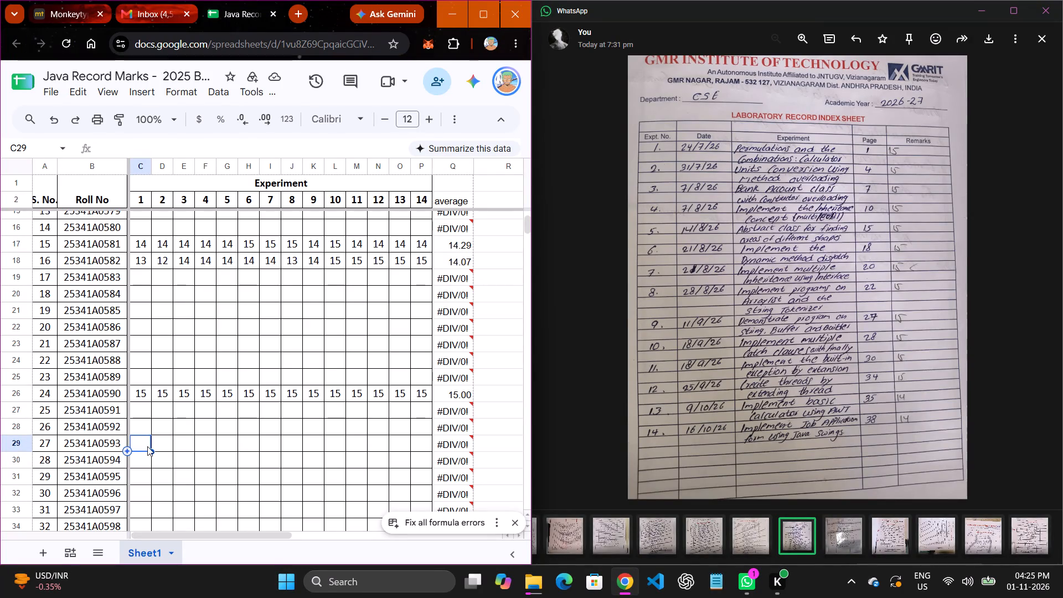
Enter a mark of 15 for each of experiments 1 through 5 in the row for S. No. 27.
{"action": "type", "text": "15"}
{"action": "key", "text": "Tab"}
{"action": "type", "text": "15"}
{"action": "key", "text": "Tab"}
{"action": "key", "text": "1"}
{"action": "key", "text": "Tab"}
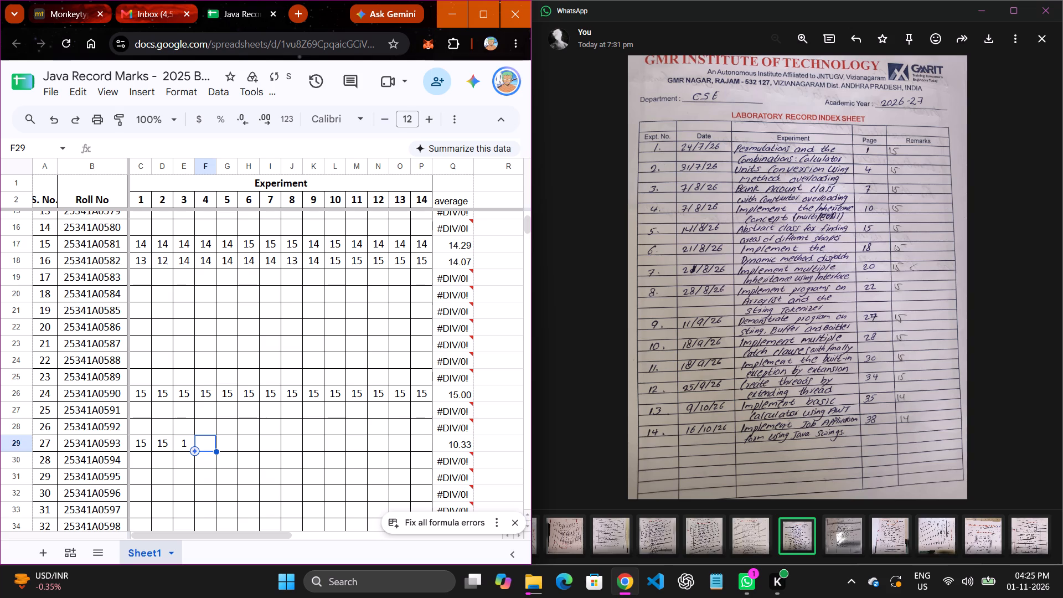
{"action": "left_click", "coordinate": [180, 437]}
{"action": "type", "text": "15"}
{"action": "key", "text": "Tab"}
{"action": "type", "text": "15"}
{"action": "key", "text": "Tab"}
{"action": "type", "text": "15"}
{"action": "key", "text": "Tab"}
Enter a mark of 15 for each of experiments 6 through 12 in the row for S. No. 27.
{"action": "type", "text": "15"}
{"action": "key", "text": "Tab"}
{"action": "type", "text": "15"}
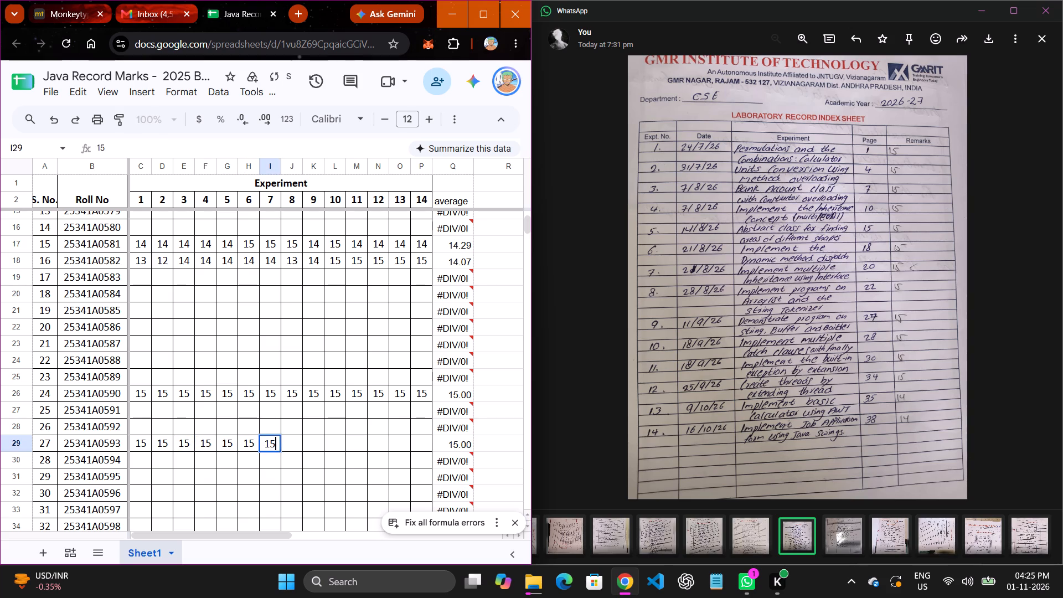
{"action": "key", "text": "Tab"}
{"action": "type", "text": "15"}
{"action": "key", "text": "Tab"}
{"action": "type", "text": "15"}
{"action": "key", "text": "Tab"}
{"action": "type", "text": "15"}
{"action": "key", "text": "Tab"}
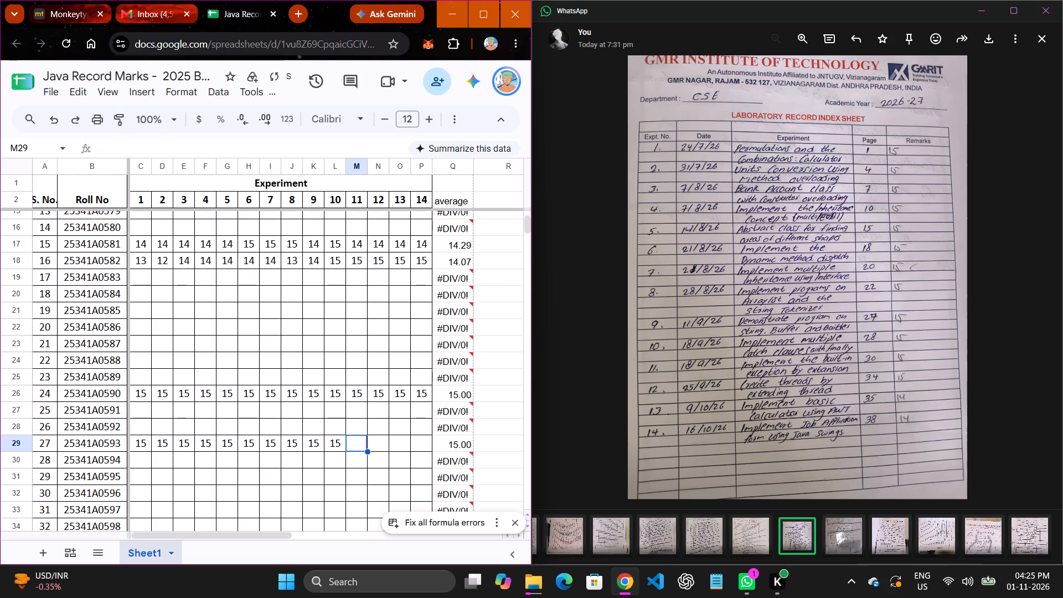
{"action": "type", "text": "15"}
{"action": "key", "text": "Tab"}
{"action": "type", "text": "15"}
{"action": "key", "text": "Tab"}
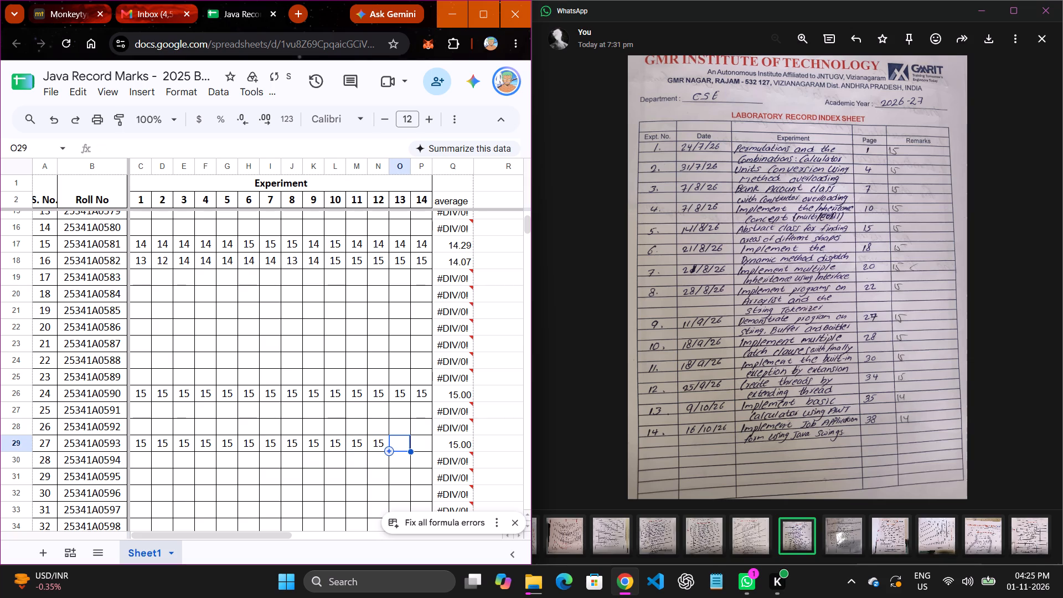
Enter a mark of 14 for experiments 13 and 14 in the row for S. No. 27.
{"action": "type", "text": "14"}
{"action": "key", "text": "Tab"}
{"action": "type", "text": "14"}
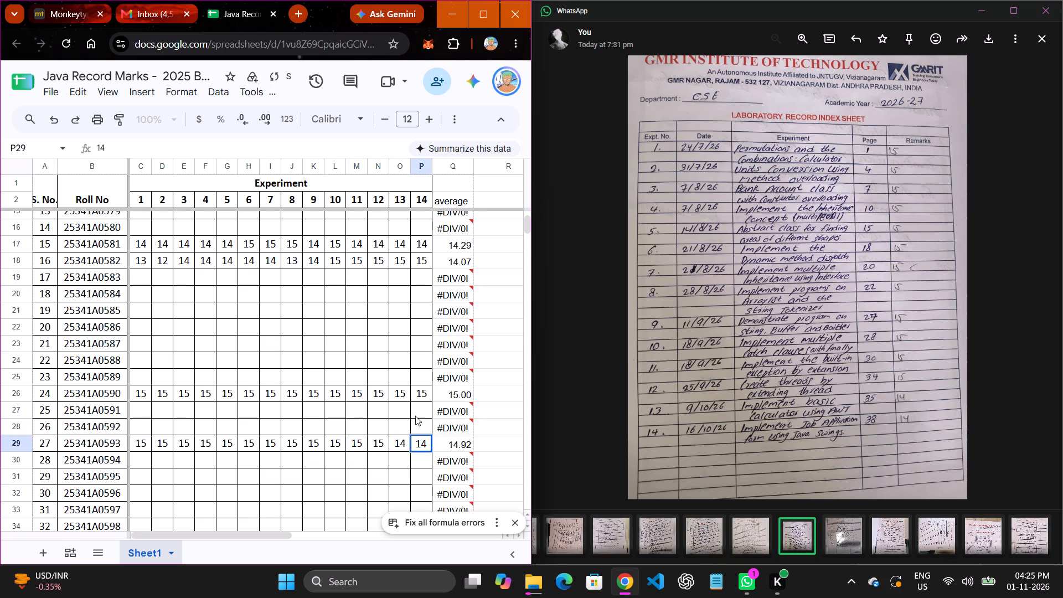
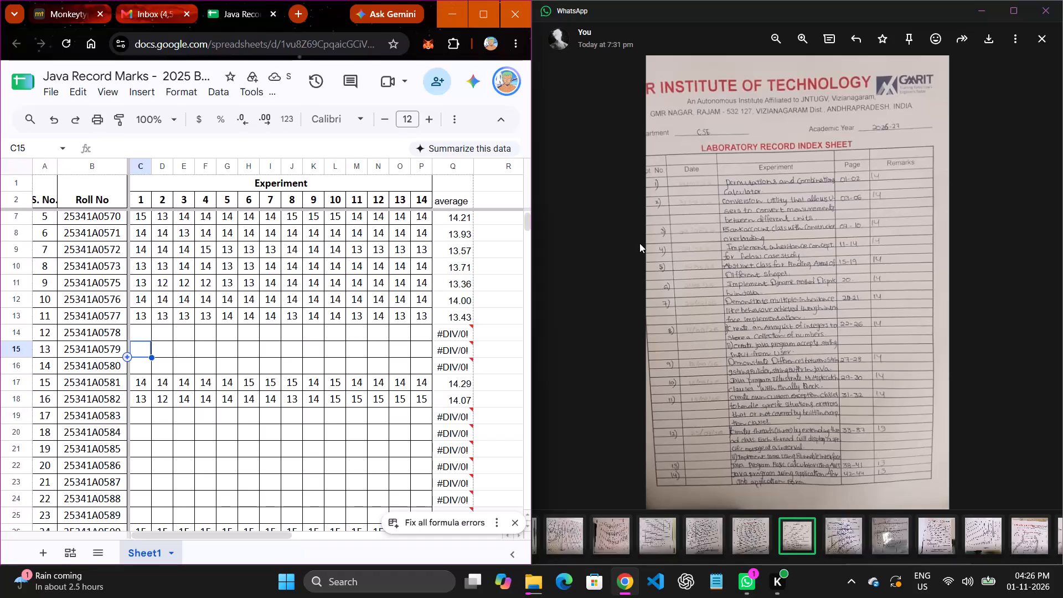
Enter a mark of 14 for each of experiments 1 through 5 in the row for S. No. 13.
{"action": "type", "text": "14"}
{"action": "key", "text": "Tab"}
{"action": "type", "text": "14"}
{"action": "key", "text": "Tab"}
{"action": "type", "text": "14"}
{"action": "key", "text": "Tab"}
{"action": "type", "text": "14"}
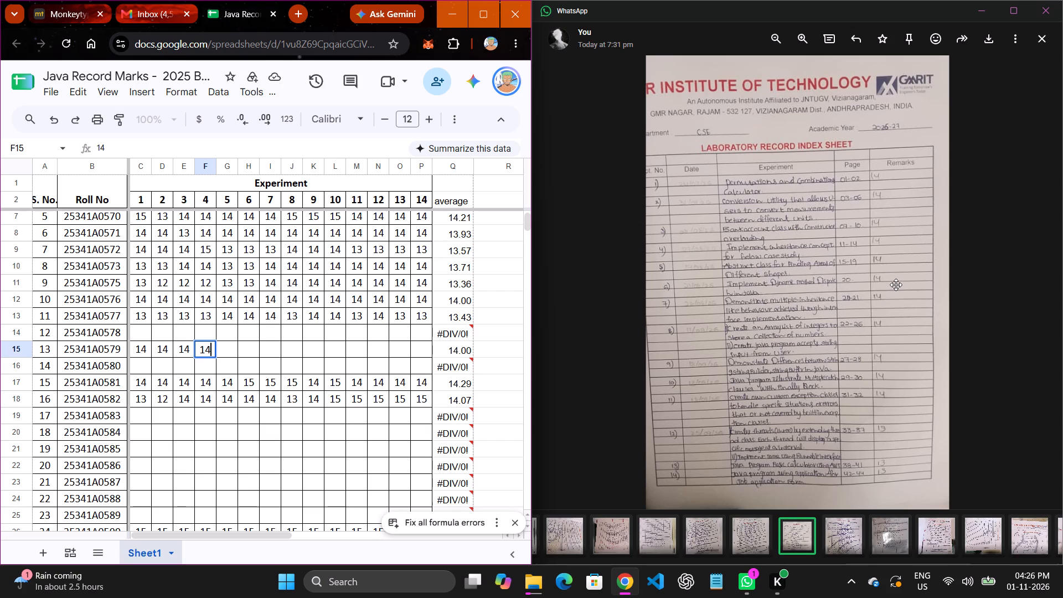
{"action": "key", "text": "Tab"}
{"action": "type", "text": "14"}
{"action": "key", "text": "Tab"}
Enter a mark of 14 for each of experiments 6 through 10 in the row for S. No. 13.
{"action": "type", "text": "14"}
{"action": "key", "text": "Tab"}
{"action": "type", "text": "14"}
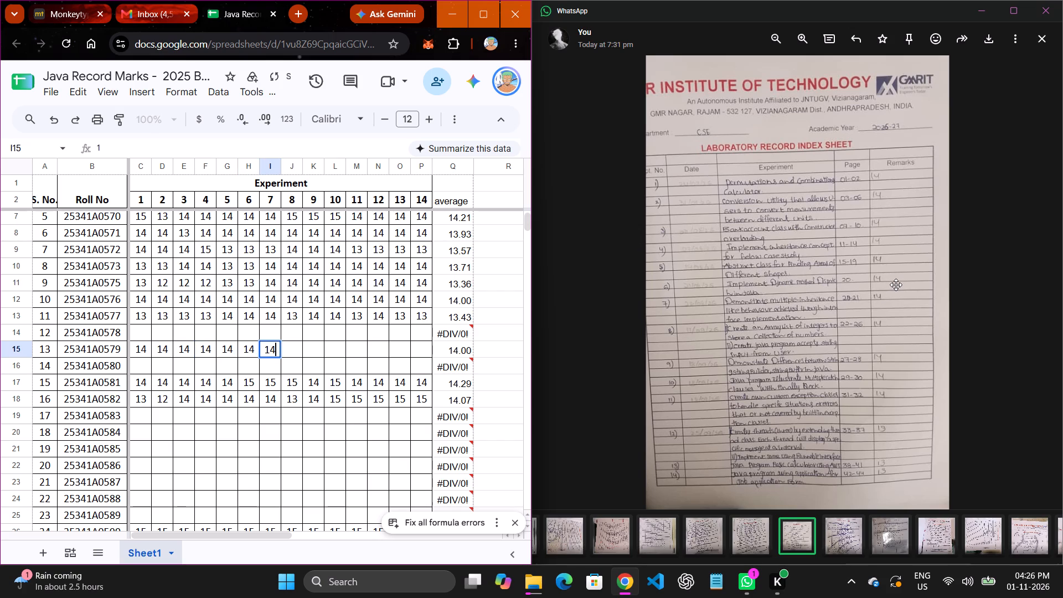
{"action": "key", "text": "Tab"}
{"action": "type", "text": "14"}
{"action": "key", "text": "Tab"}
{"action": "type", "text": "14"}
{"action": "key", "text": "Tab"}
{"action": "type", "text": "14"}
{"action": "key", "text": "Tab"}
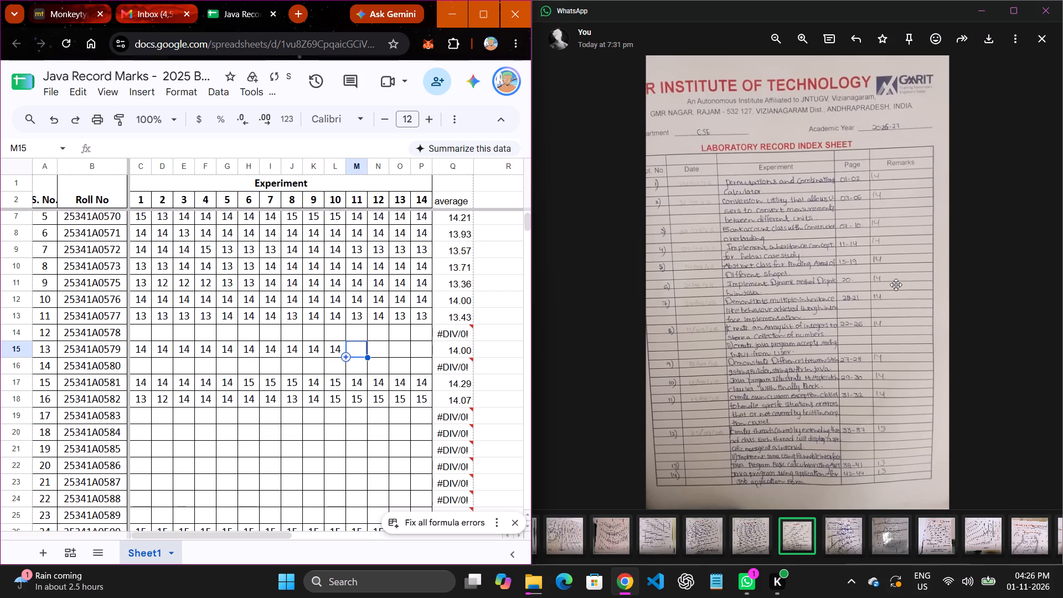
Enter a mark of 14 for experiment 11 and 13 for each of experiments 12 through 14 in the row for S. No. 13.
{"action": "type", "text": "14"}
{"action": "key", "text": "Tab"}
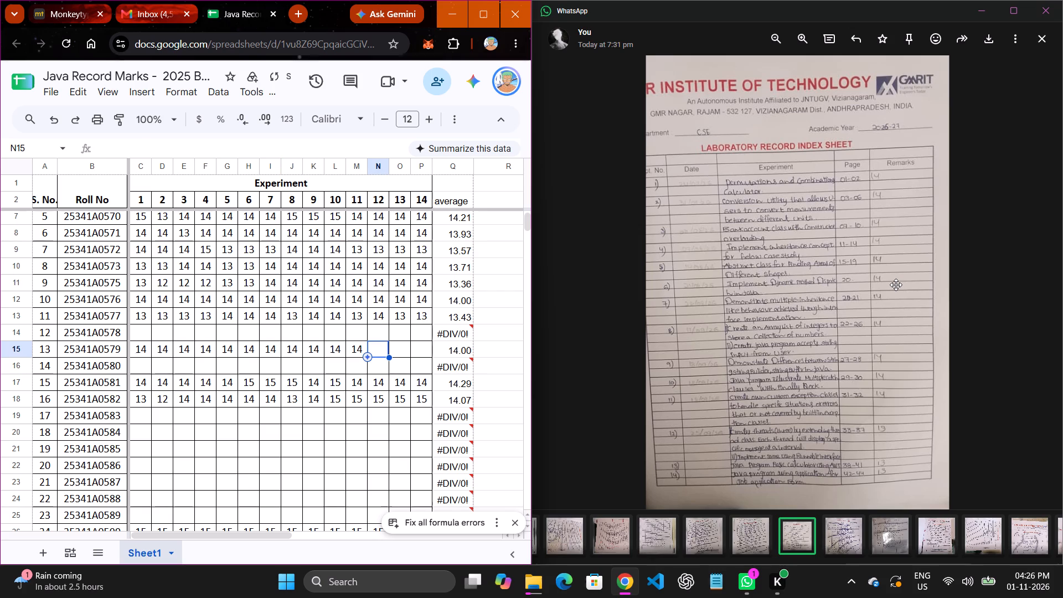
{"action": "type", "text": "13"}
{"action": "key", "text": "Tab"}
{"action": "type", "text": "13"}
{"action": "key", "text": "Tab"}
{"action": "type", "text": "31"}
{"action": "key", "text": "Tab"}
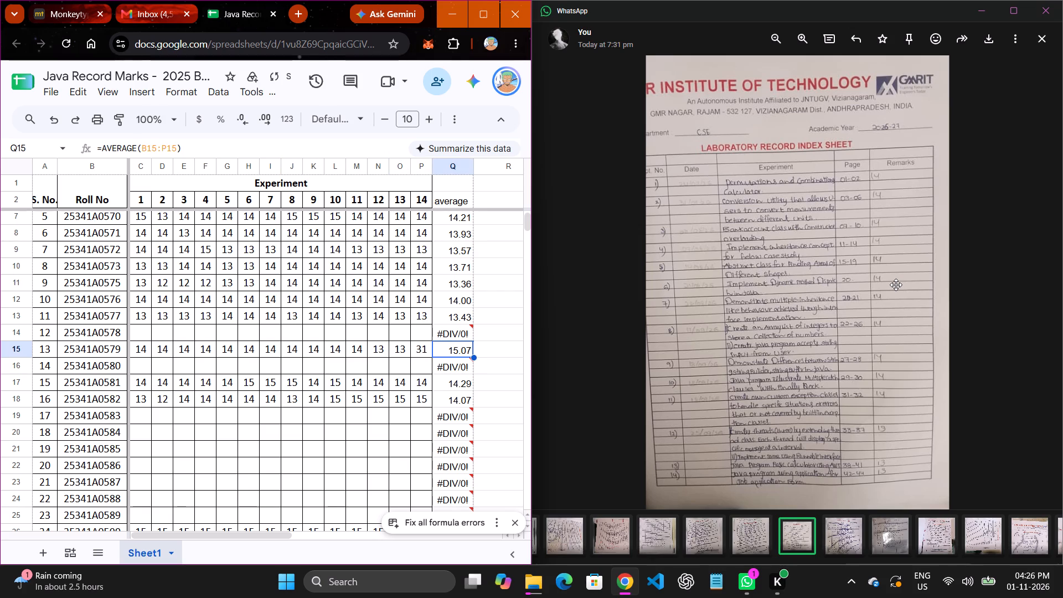
{"action": "left_click", "coordinate": [425, 350]}
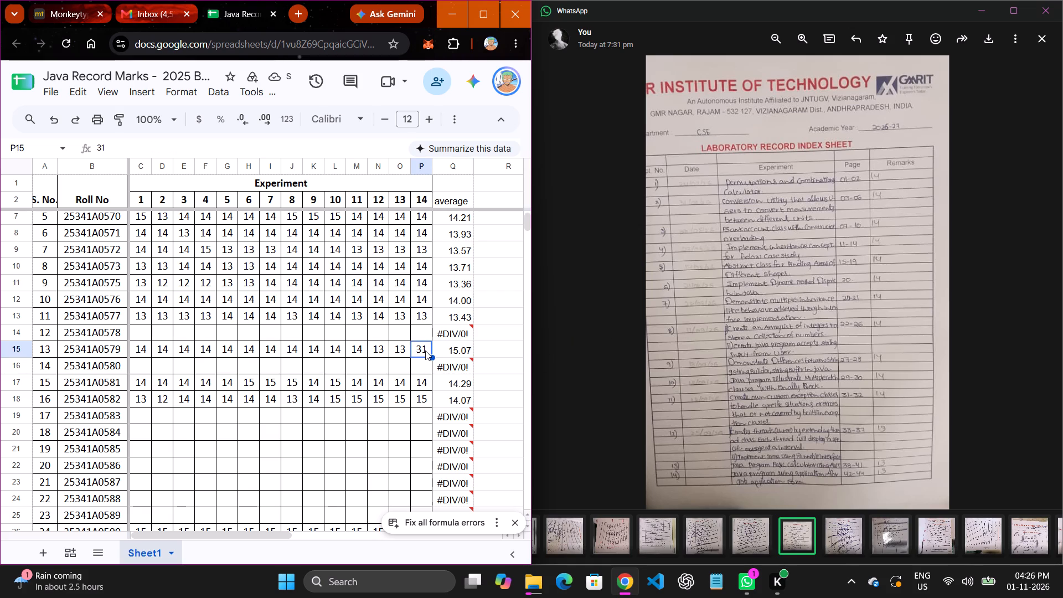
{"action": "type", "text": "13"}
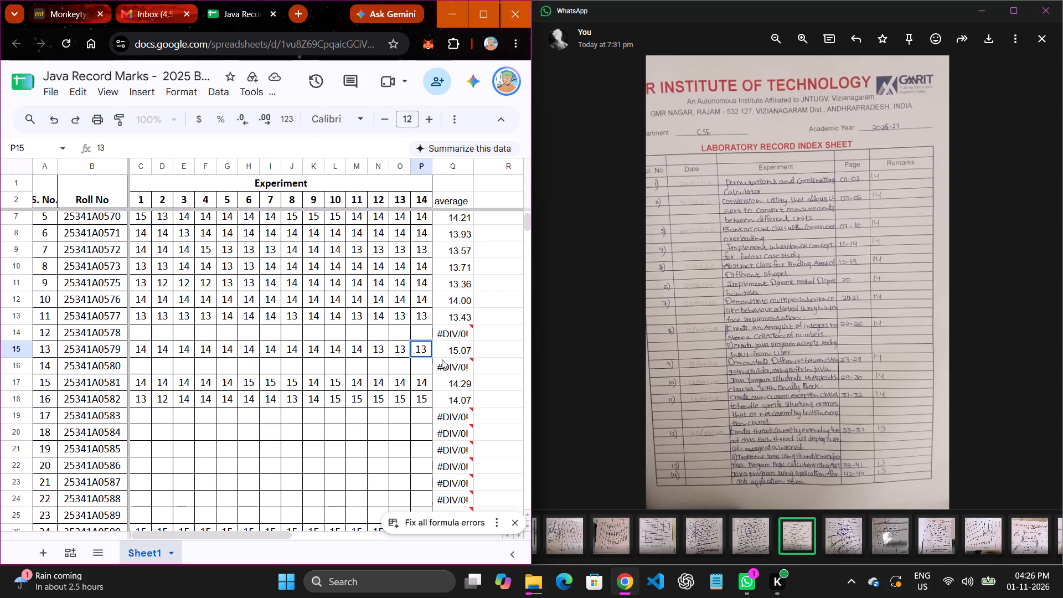
{"action": "left_click", "coordinate": [309, 365]}
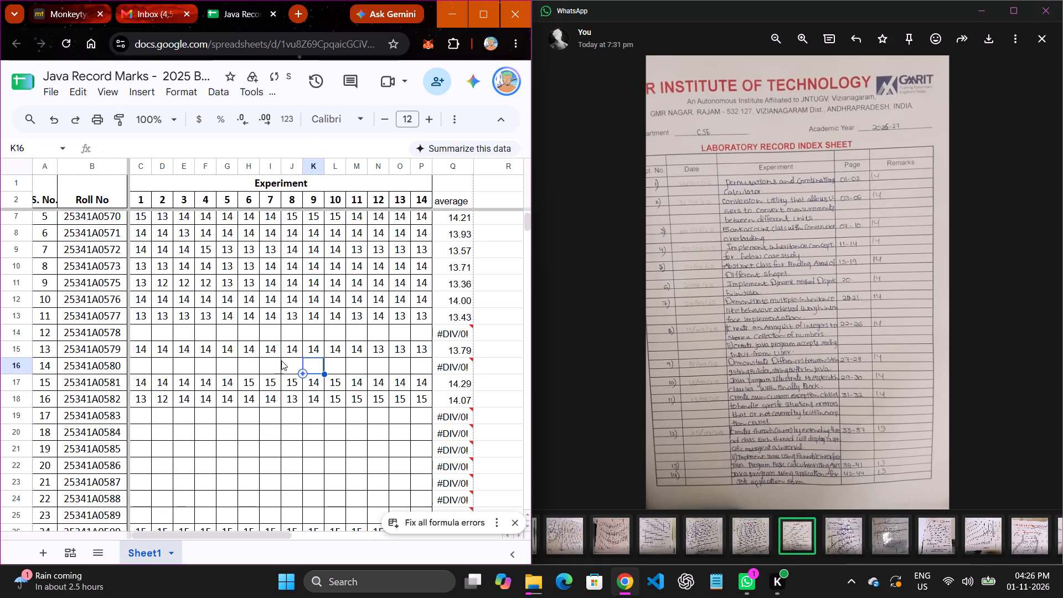
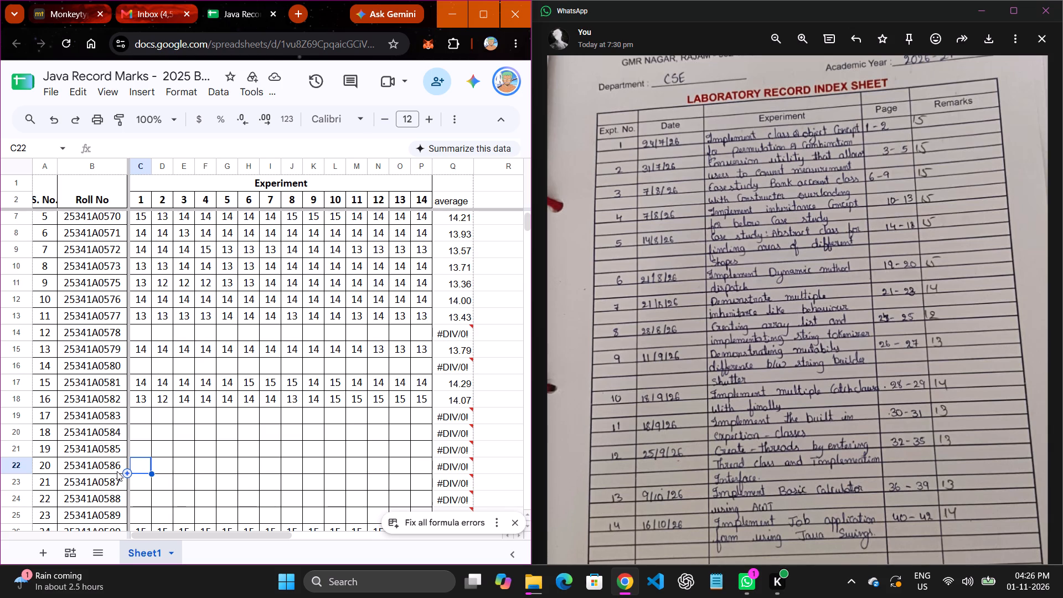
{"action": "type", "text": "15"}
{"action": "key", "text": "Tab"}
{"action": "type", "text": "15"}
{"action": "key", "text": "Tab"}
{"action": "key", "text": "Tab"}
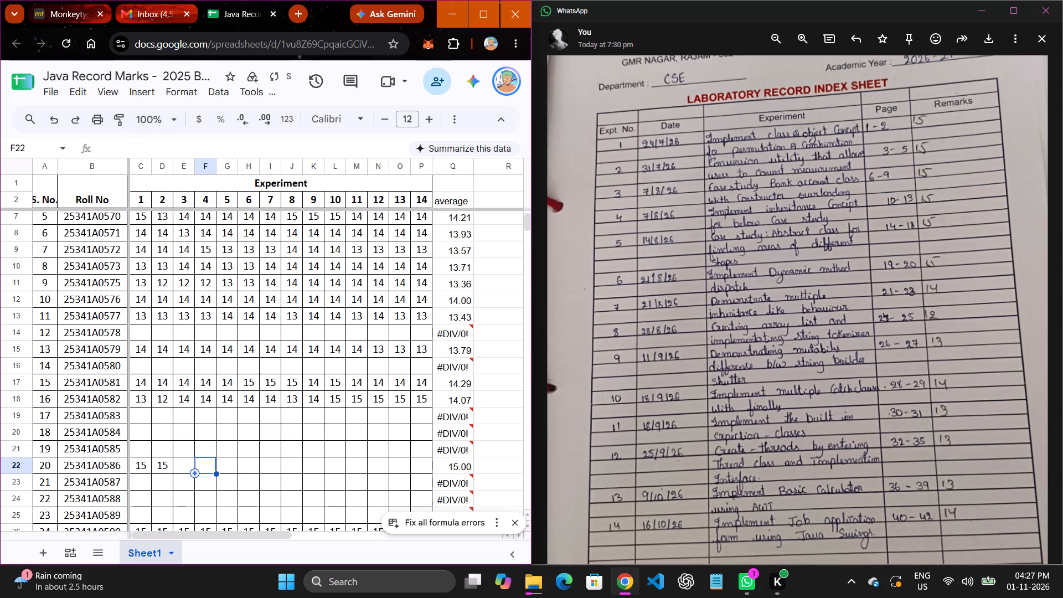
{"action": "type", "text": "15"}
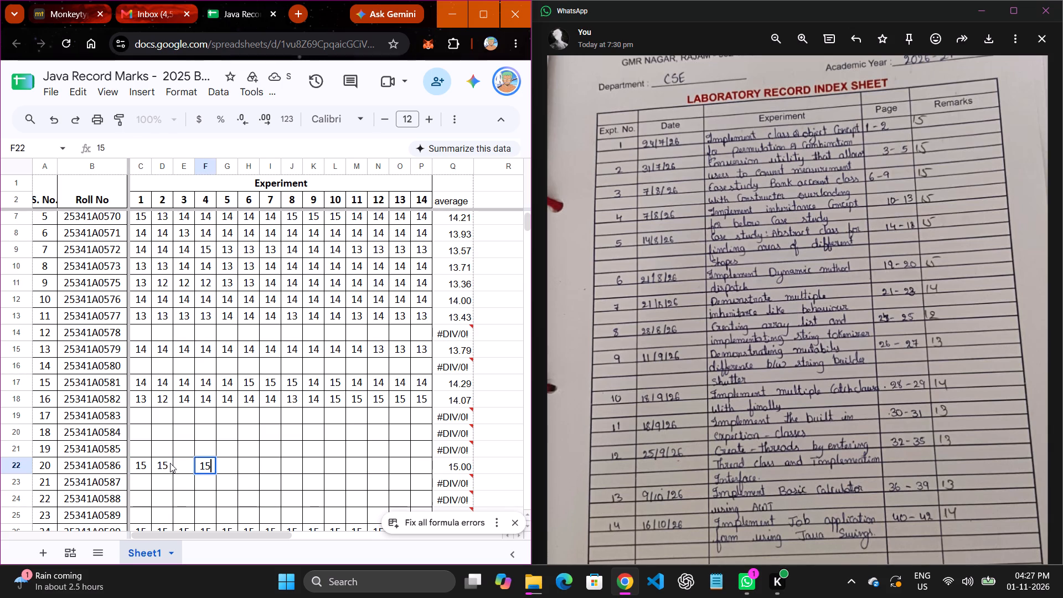
{"action": "left_click", "coordinate": [182, 461]}
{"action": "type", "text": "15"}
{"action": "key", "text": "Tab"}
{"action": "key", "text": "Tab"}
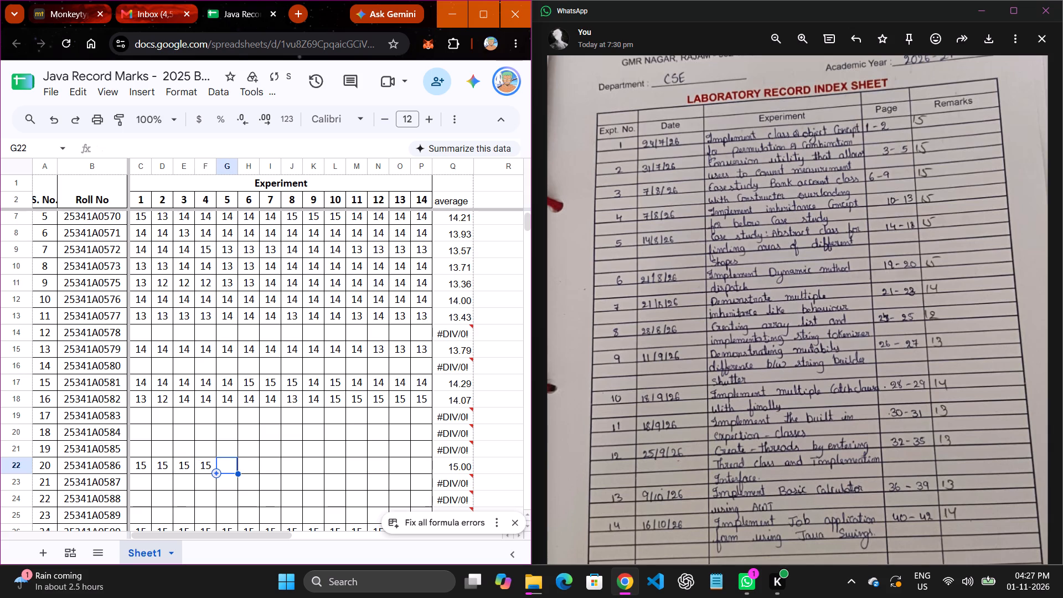
Enter a mark of 15 for each of experiments 5 and 6 in the row for S. No. 20.
{"action": "type", "text": "15"}
{"action": "key", "text": "Tab"}
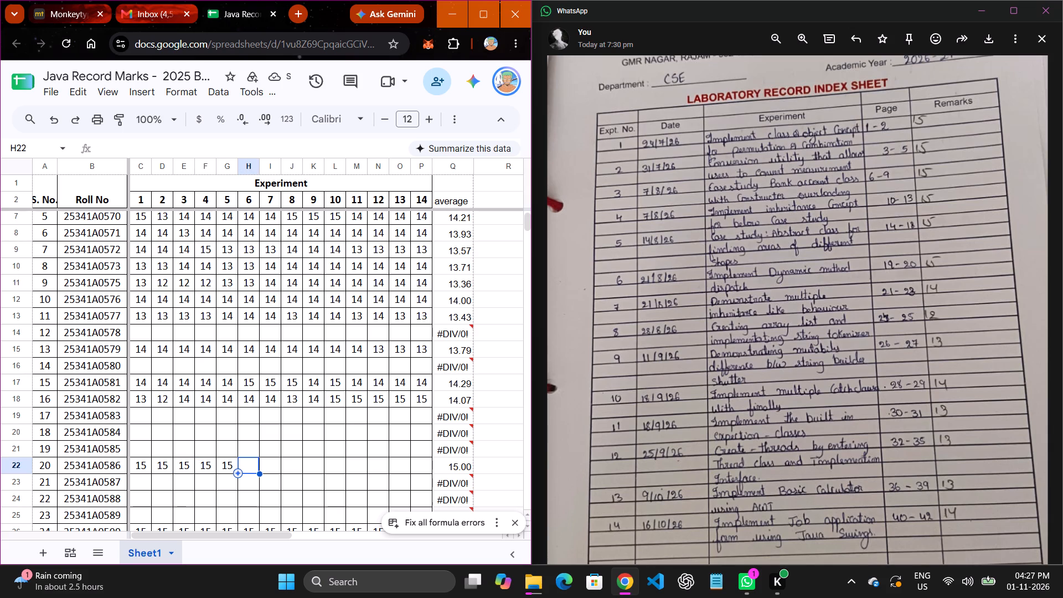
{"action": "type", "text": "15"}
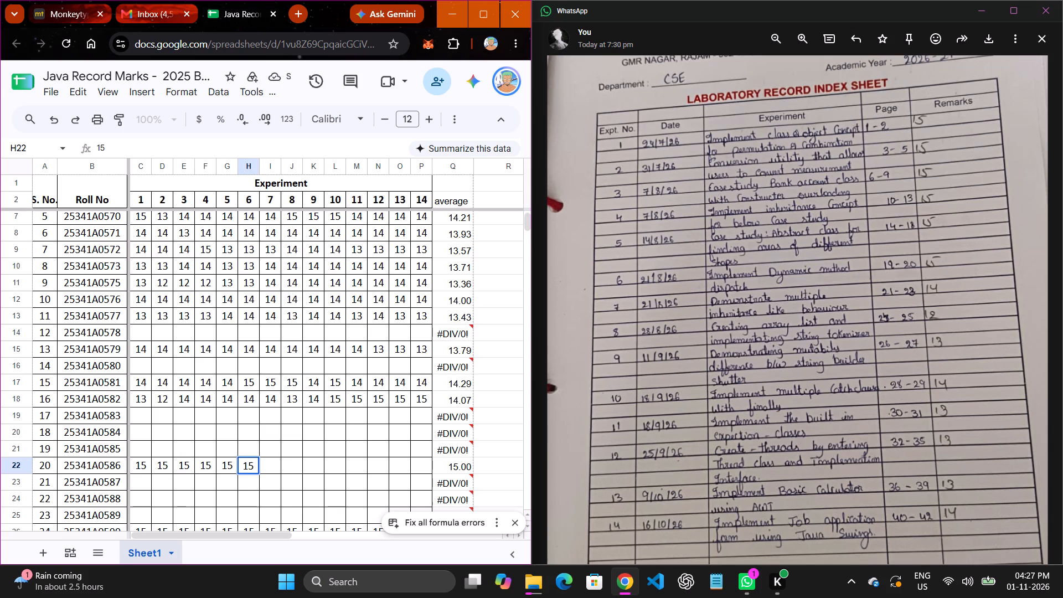
Enter marks of 14, 12, 13 and 14 for experiments 7 through 10 in the row for S. No. 20.
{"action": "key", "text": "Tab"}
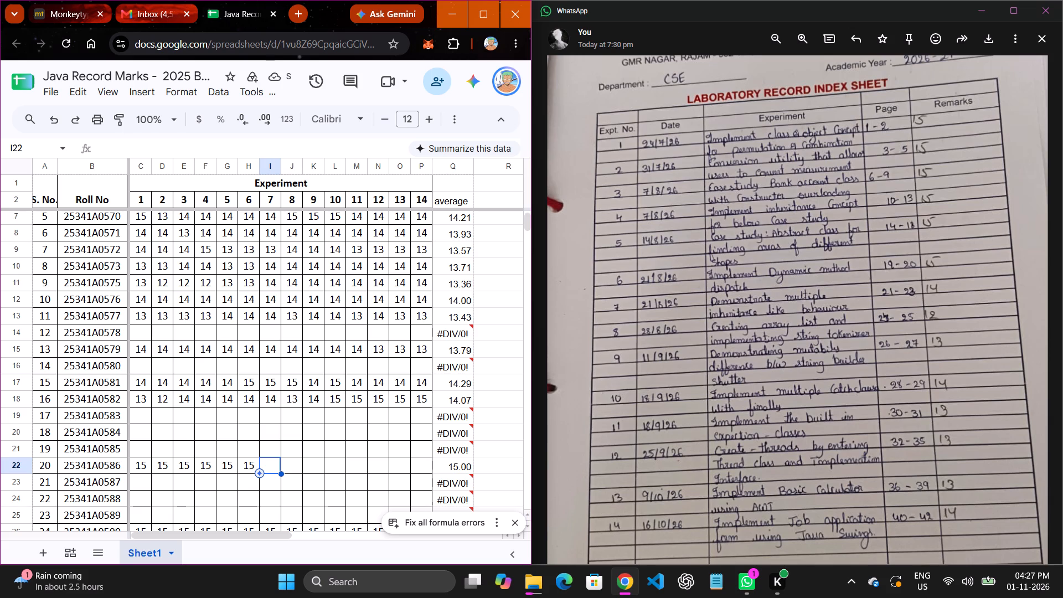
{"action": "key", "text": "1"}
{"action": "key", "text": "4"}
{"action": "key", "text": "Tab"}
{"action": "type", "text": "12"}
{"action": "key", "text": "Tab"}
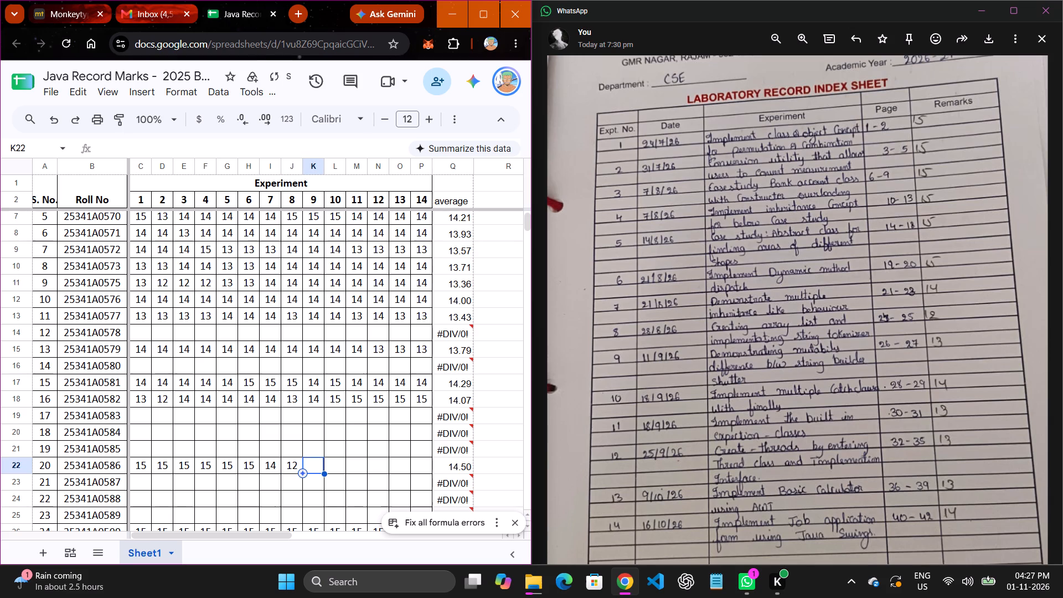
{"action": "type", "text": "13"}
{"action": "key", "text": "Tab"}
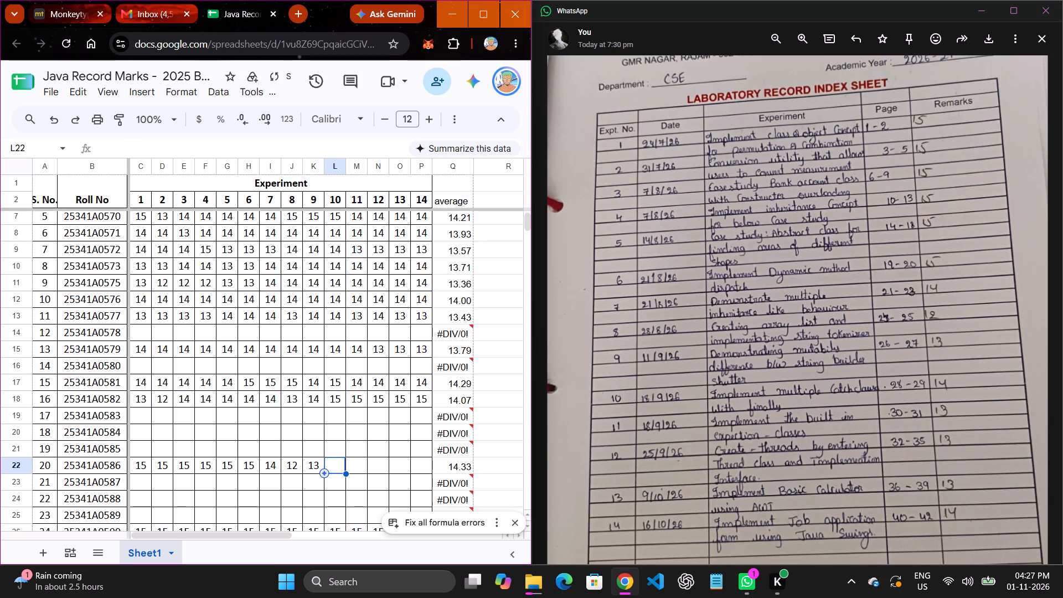
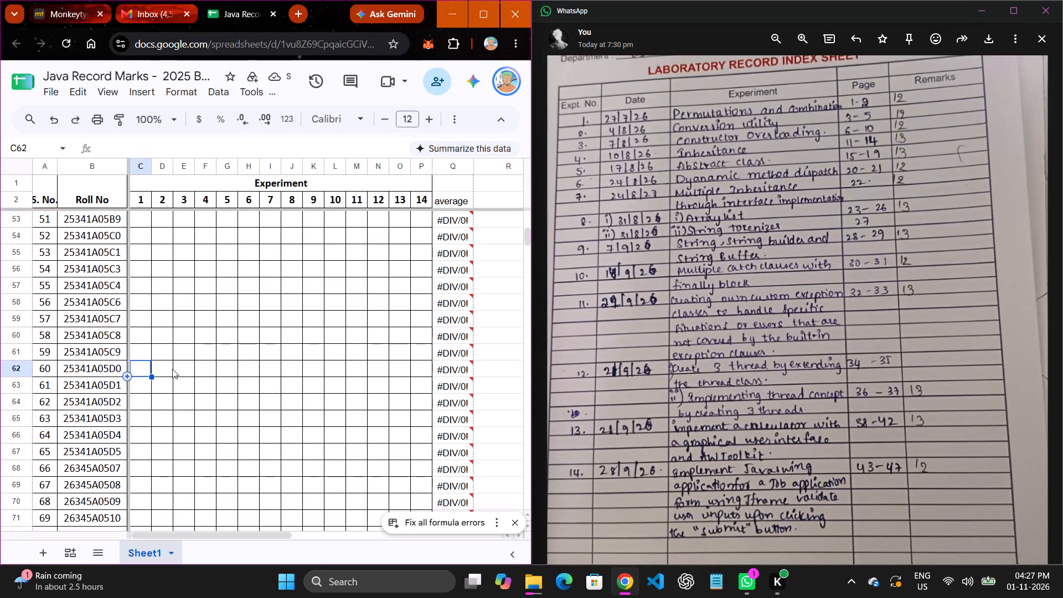
Enter marks of 12, 12, 12, 13 and 13 for experiments 1 through 5 in the row for S. No. 60.
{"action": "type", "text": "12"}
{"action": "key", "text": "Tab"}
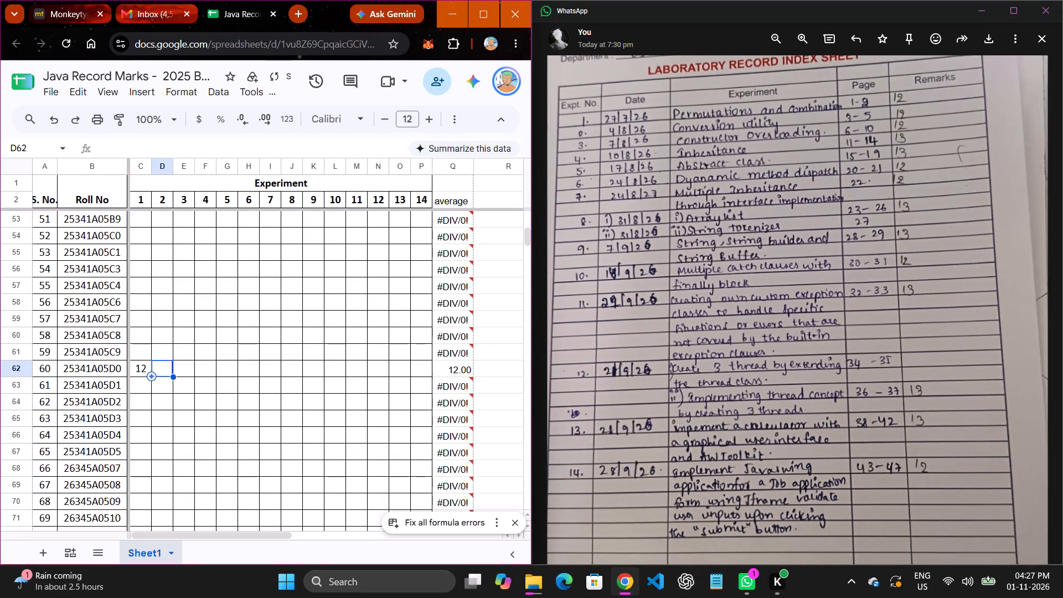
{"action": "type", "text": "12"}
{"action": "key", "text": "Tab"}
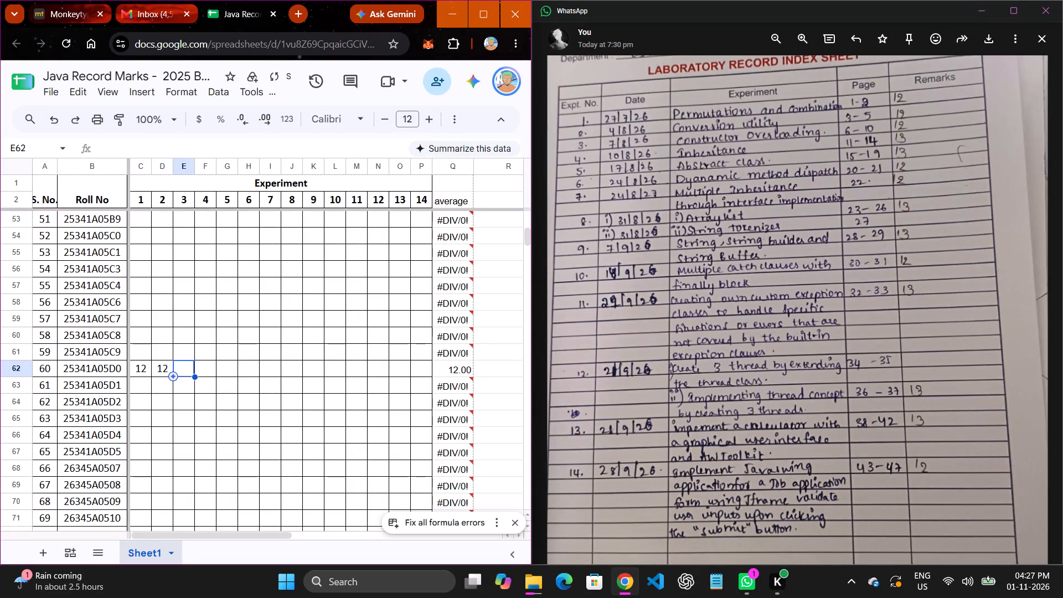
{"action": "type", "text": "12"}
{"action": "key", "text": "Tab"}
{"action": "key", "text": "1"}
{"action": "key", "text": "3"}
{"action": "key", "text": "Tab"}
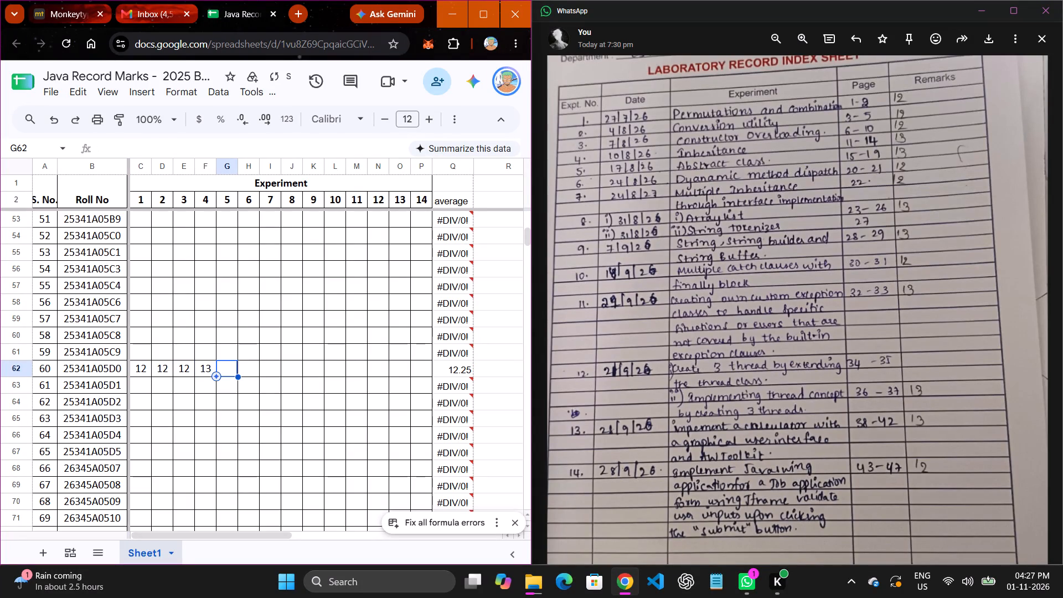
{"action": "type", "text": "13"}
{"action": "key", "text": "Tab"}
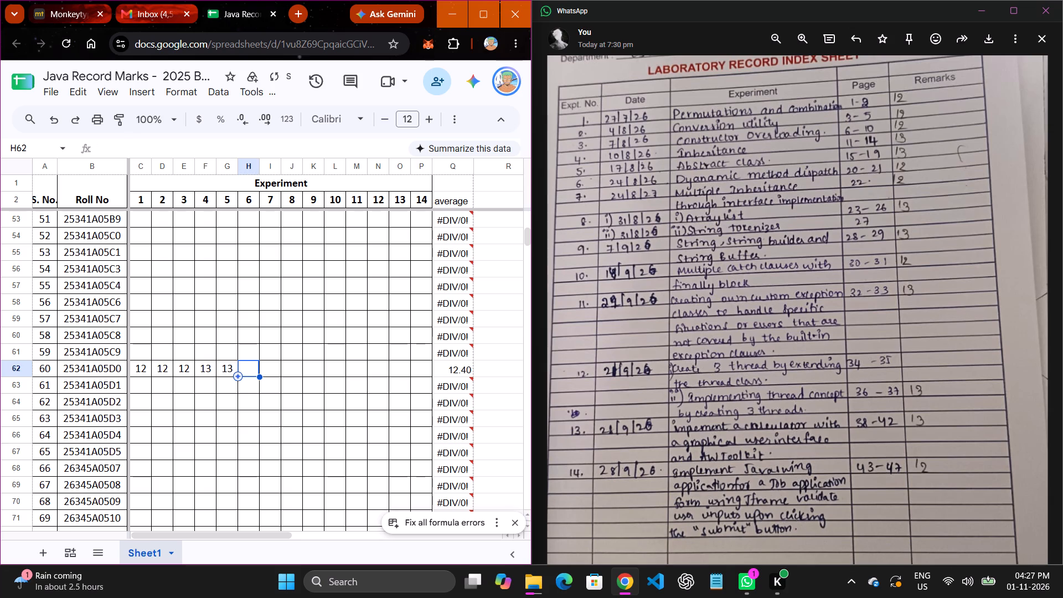
Enter marks 12, 12, 13, 13 and 12 for experiments 6 to 10 in the row for S. No. 60.
{"action": "type", "text": "12"}
{"action": "key", "text": "Tab"}
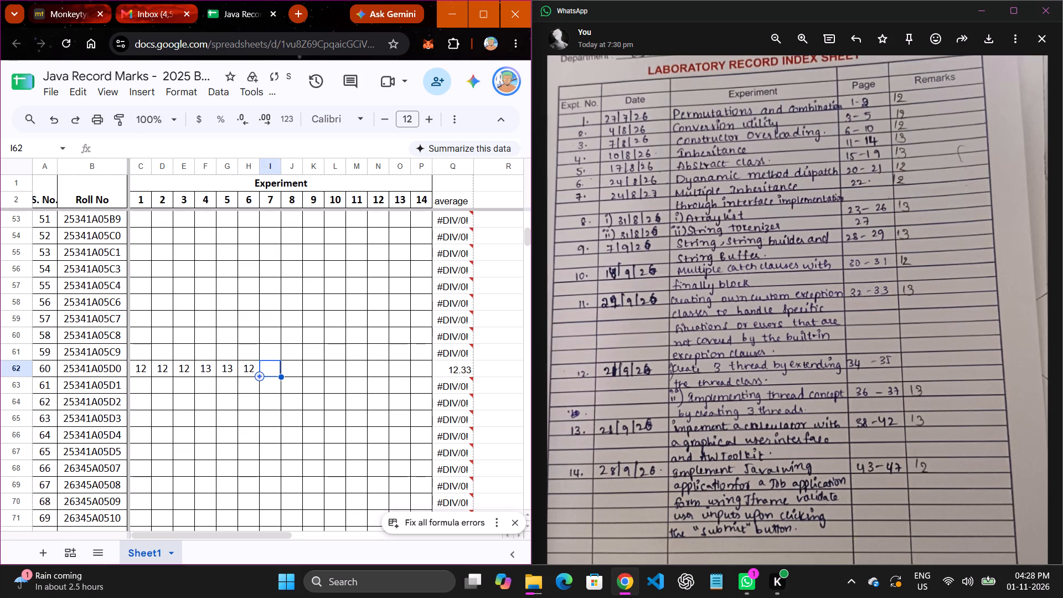
{"action": "type", "text": "12"}
{"action": "key", "text": "Tab"}
{"action": "type", "text": "13"}
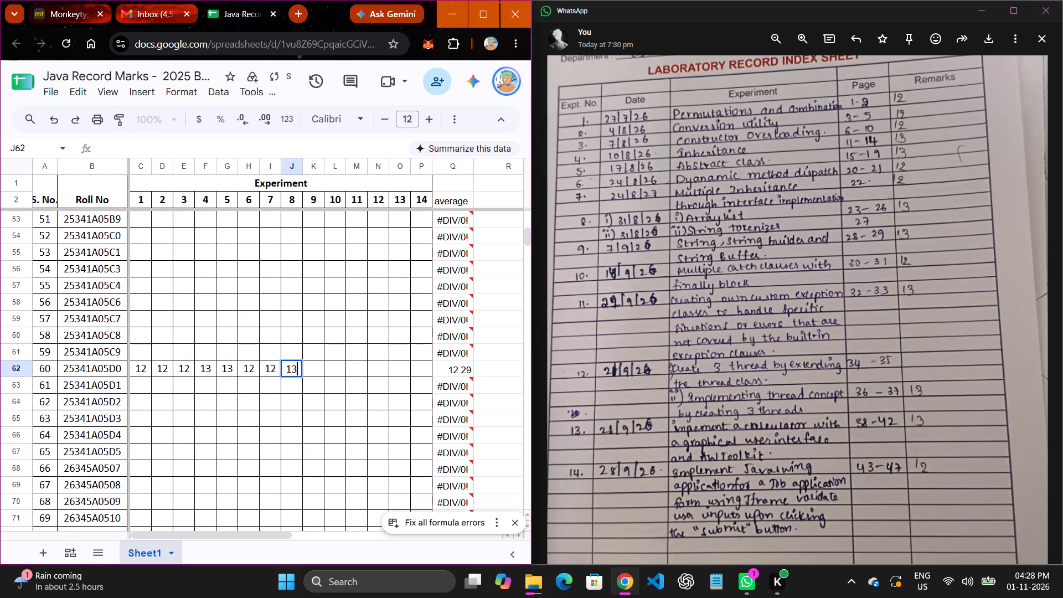
{"action": "key", "text": "Tab"}
{"action": "type", "text": "13"}
{"action": "key", "text": "Tab"}
{"action": "type", "text": "12"}
{"action": "key", "text": "Tab"}
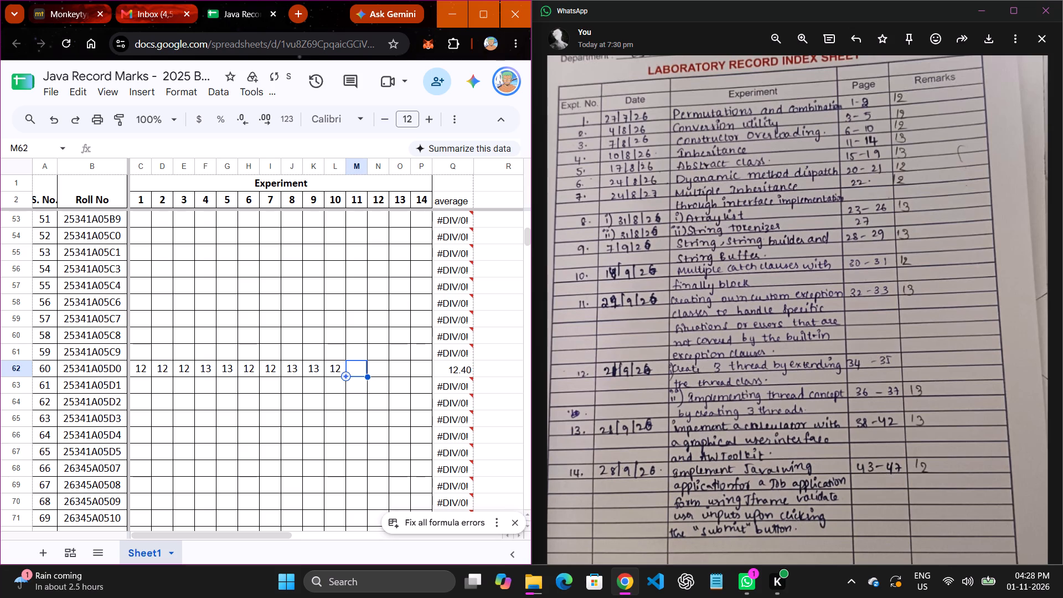
Enter marks 13, 13, 13 and 12 for experiments 11 to 14 in the row for S. No. 60.
{"action": "type", "text": "13"}
{"action": "key", "text": "Tab"}
{"action": "type", "text": "13"}
{"action": "key", "text": "Tab"}
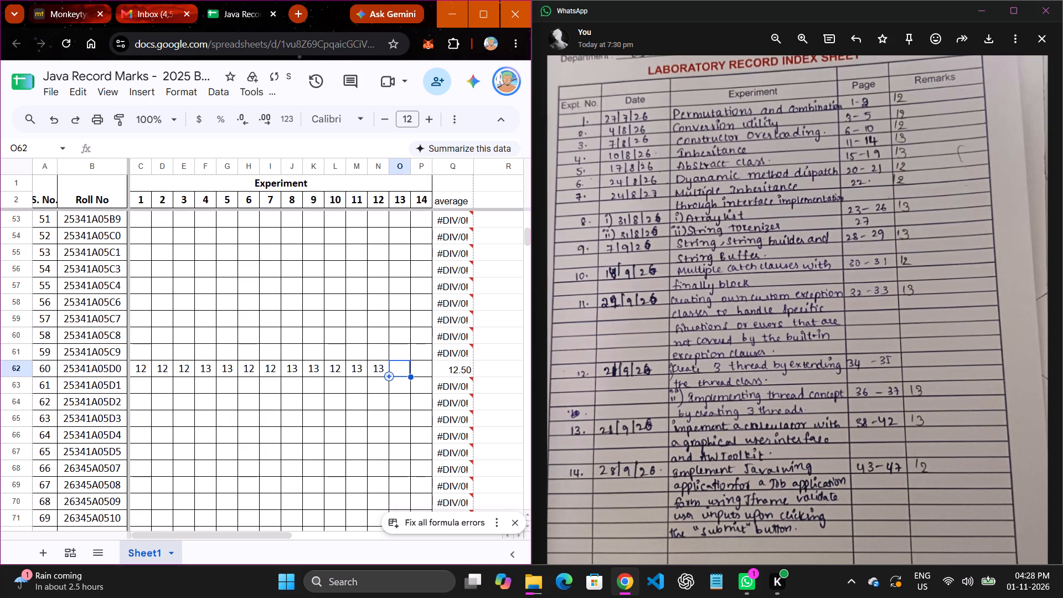
{"action": "type", "text": "13"}
{"action": "key", "text": "Tab"}
{"action": "type", "text": "12"}
{"action": "key", "text": "Tab"}
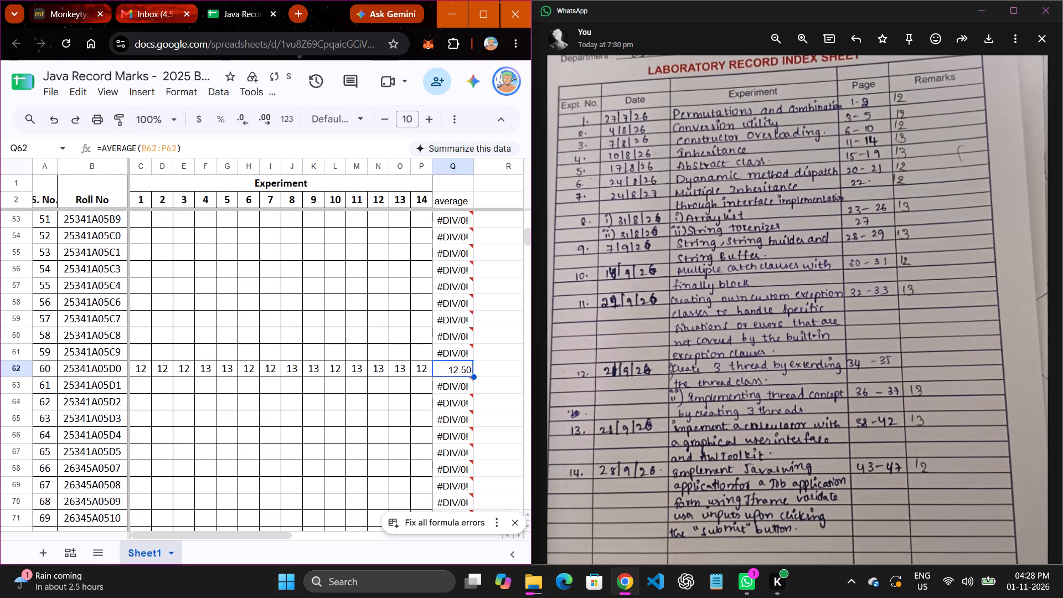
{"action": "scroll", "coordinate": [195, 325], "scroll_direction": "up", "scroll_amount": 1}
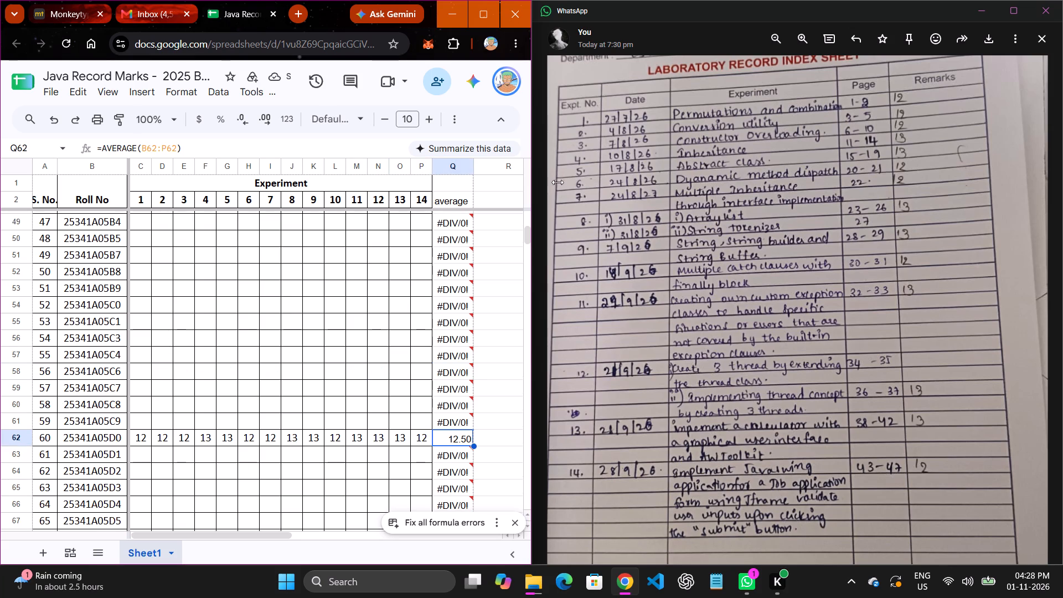
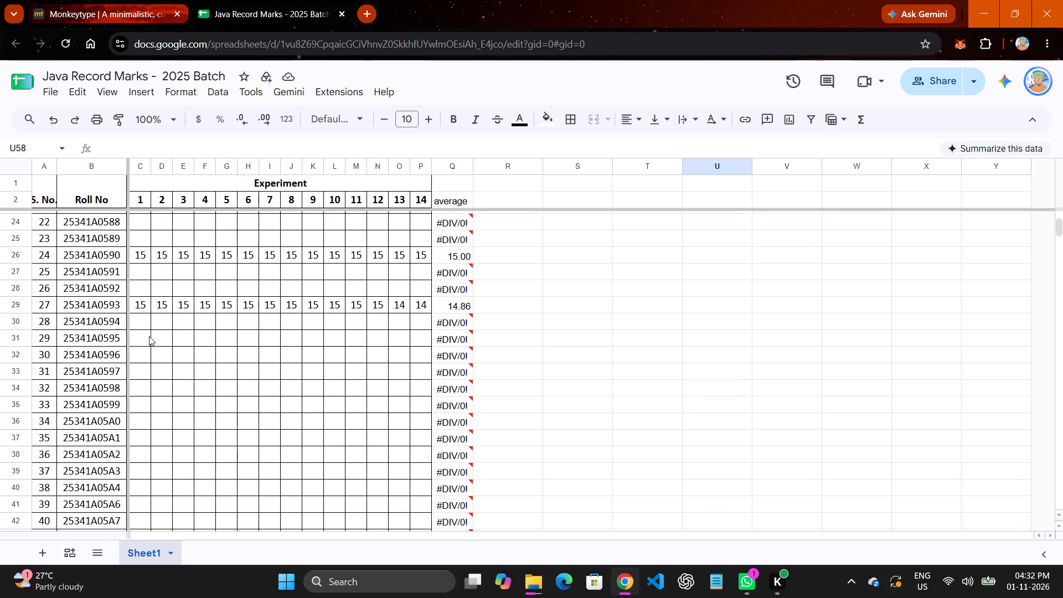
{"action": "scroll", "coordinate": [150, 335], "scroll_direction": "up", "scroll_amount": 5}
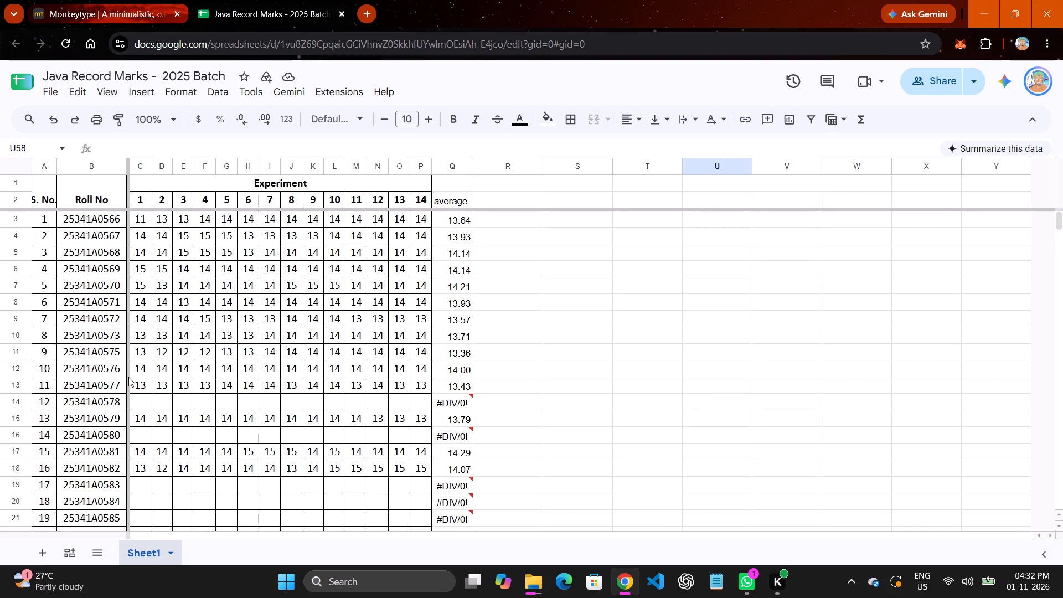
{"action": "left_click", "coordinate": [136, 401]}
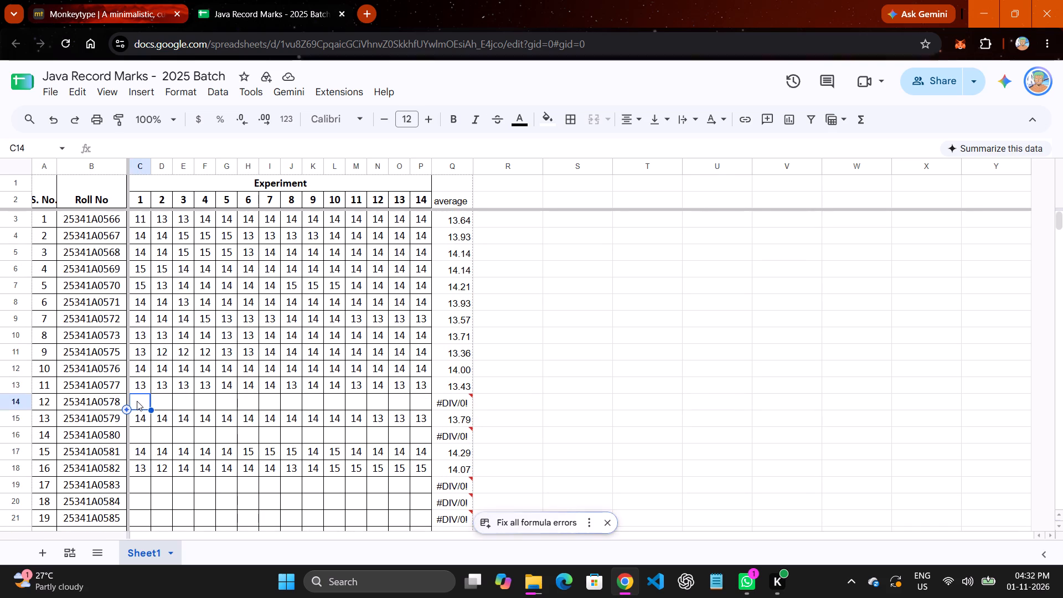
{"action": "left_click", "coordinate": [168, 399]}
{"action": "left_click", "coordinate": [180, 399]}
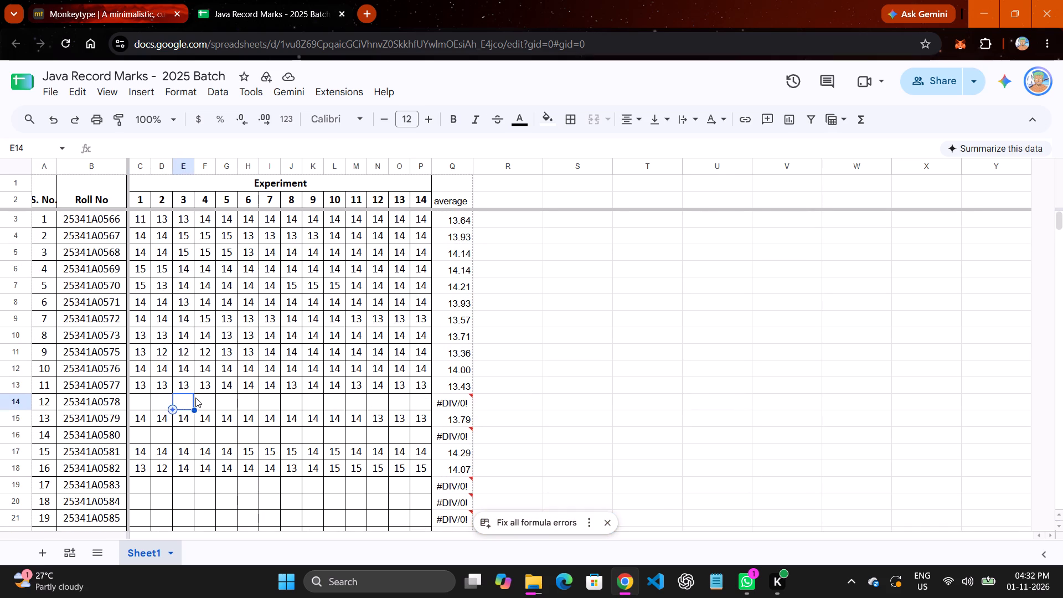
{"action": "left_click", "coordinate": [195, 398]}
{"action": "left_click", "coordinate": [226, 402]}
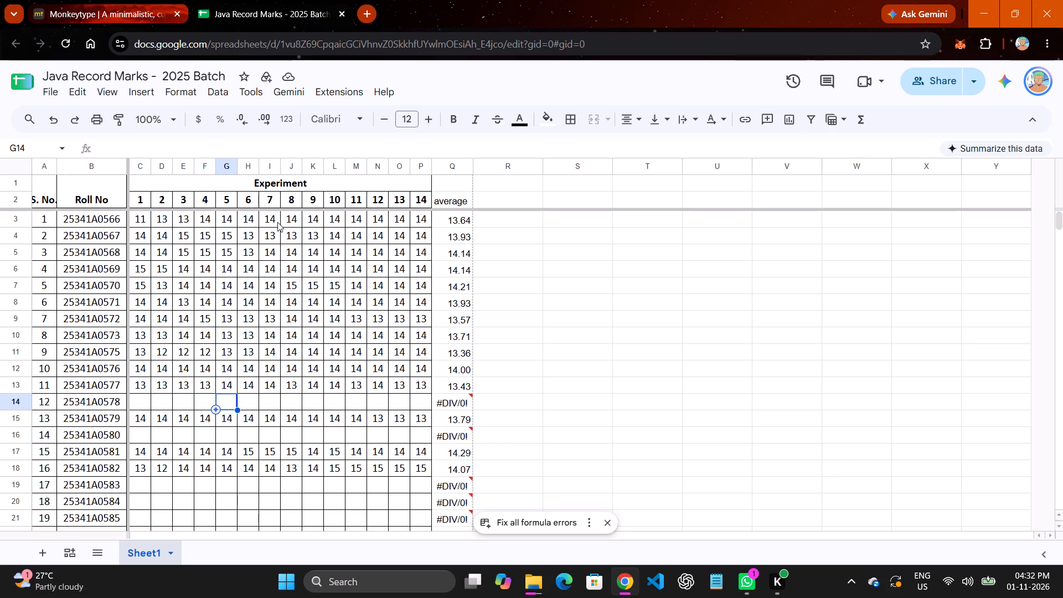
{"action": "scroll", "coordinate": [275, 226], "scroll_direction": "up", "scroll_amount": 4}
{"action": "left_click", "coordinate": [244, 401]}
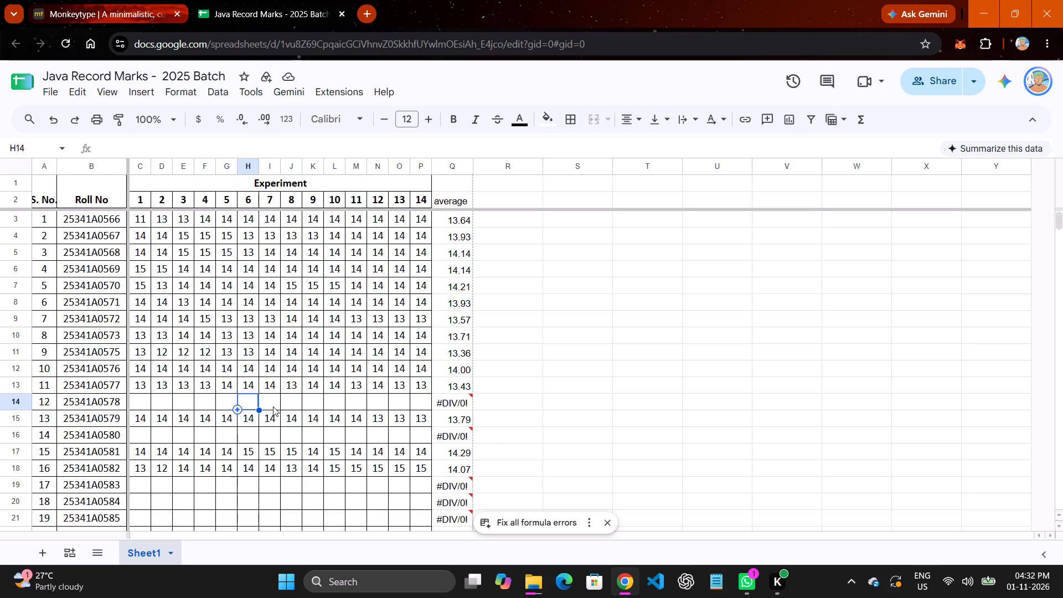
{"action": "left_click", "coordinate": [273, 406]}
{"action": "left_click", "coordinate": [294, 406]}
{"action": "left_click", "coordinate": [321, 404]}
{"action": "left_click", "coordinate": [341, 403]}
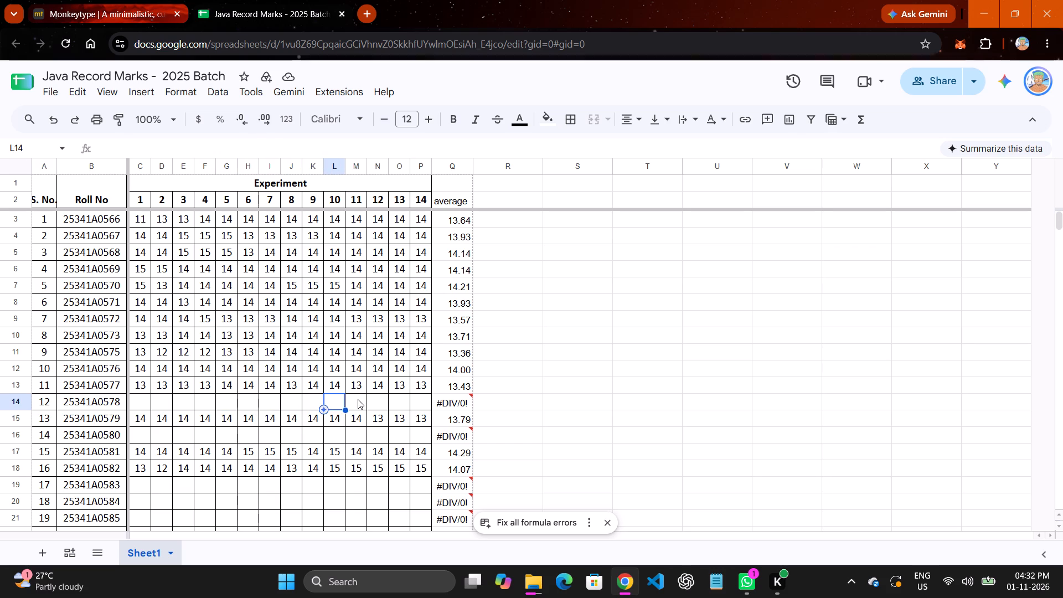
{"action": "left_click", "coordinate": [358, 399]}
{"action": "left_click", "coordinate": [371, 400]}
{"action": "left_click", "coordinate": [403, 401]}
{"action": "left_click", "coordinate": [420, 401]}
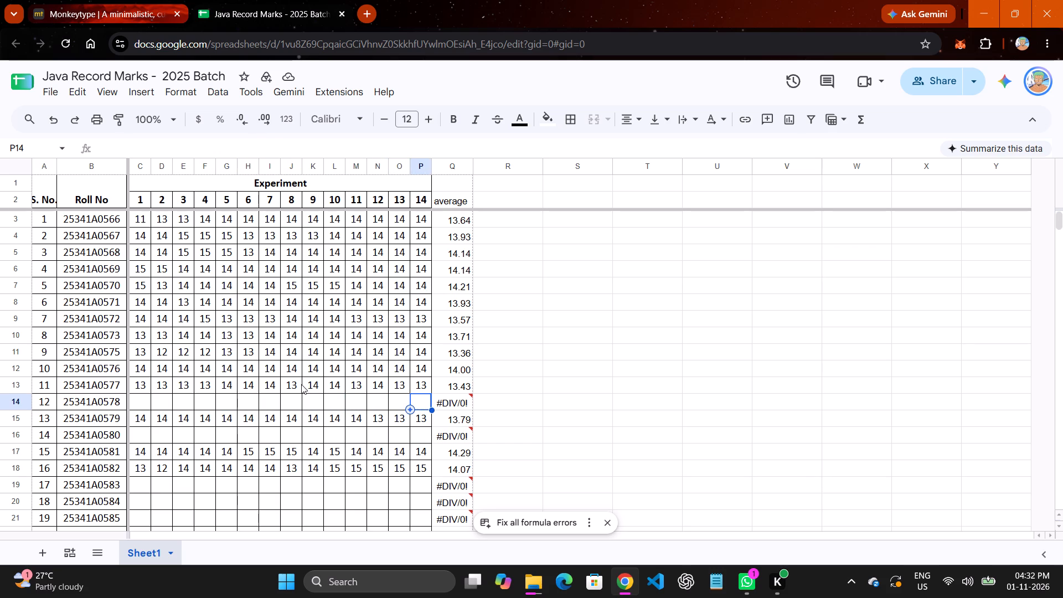
Enter mark 15 for experiment 1 in the row for S. No. 18.
{"action": "scroll", "coordinate": [465, 264], "scroll_direction": "up", "scroll_amount": 4}
{"action": "scroll", "coordinate": [248, 344], "scroll_direction": "down", "scroll_amount": 4}
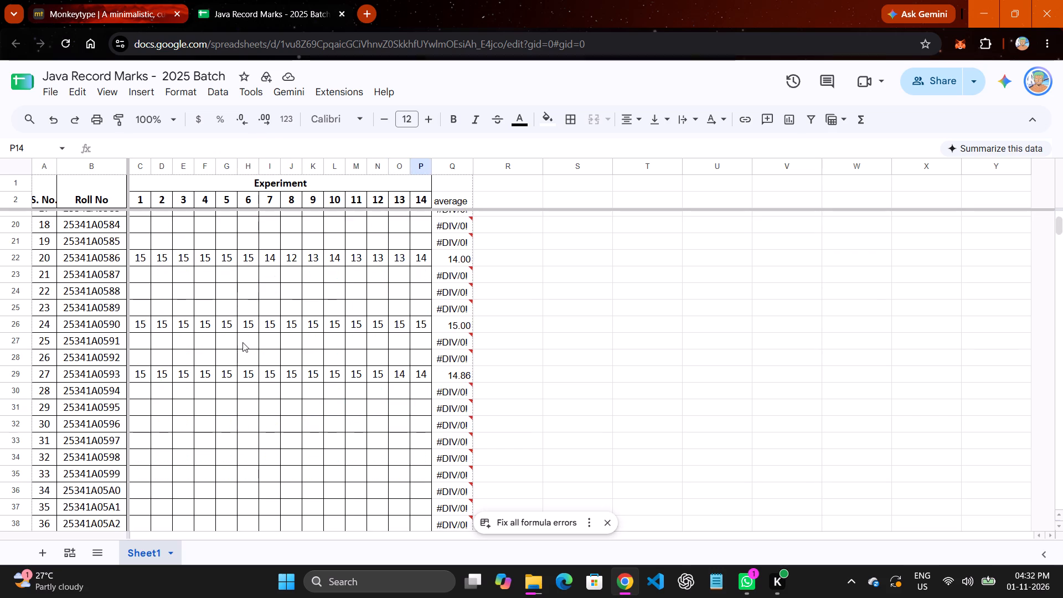
{"action": "scroll", "coordinate": [242, 342], "scroll_direction": "down", "scroll_amount": 2}
{"action": "scroll", "coordinate": [210, 338], "scroll_direction": "up", "scroll_amount": 2}
{"action": "scroll", "coordinate": [157, 297], "scroll_direction": "up", "scroll_amount": 2}
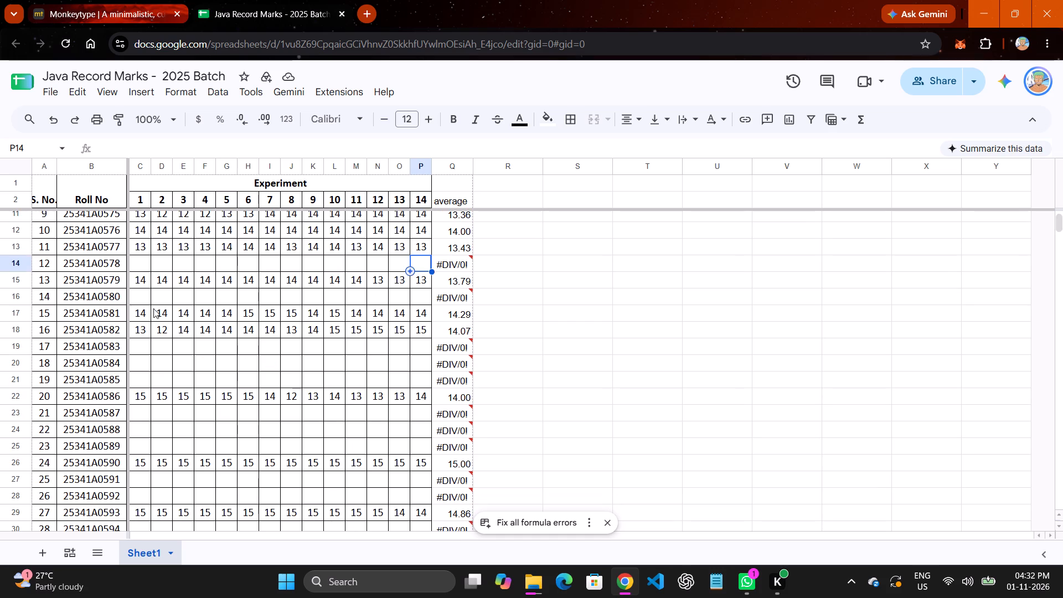
{"action": "left_click", "coordinate": [135, 364]}
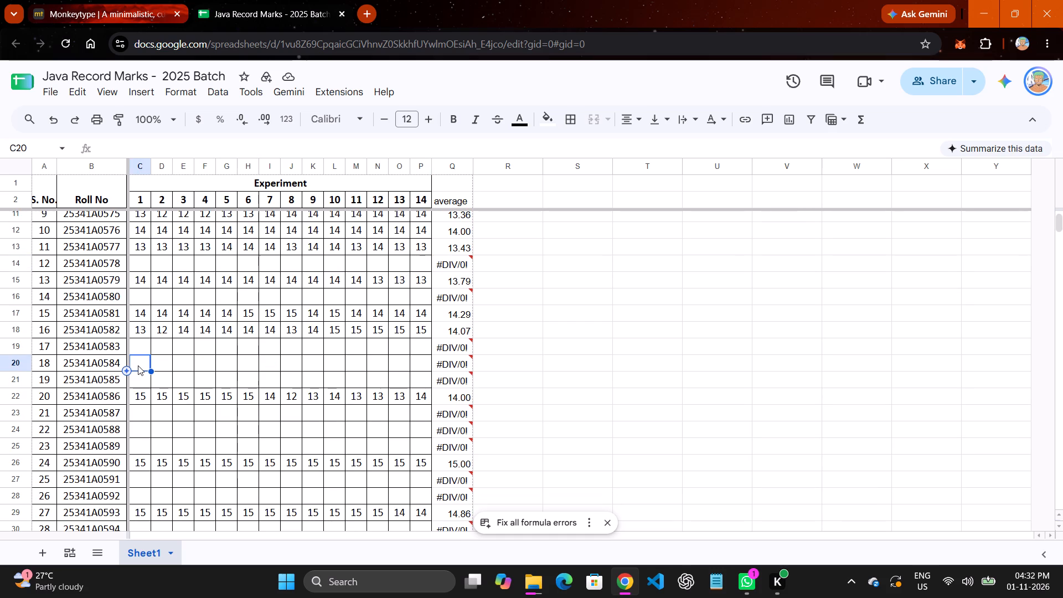
{"action": "type", "text": "15"}
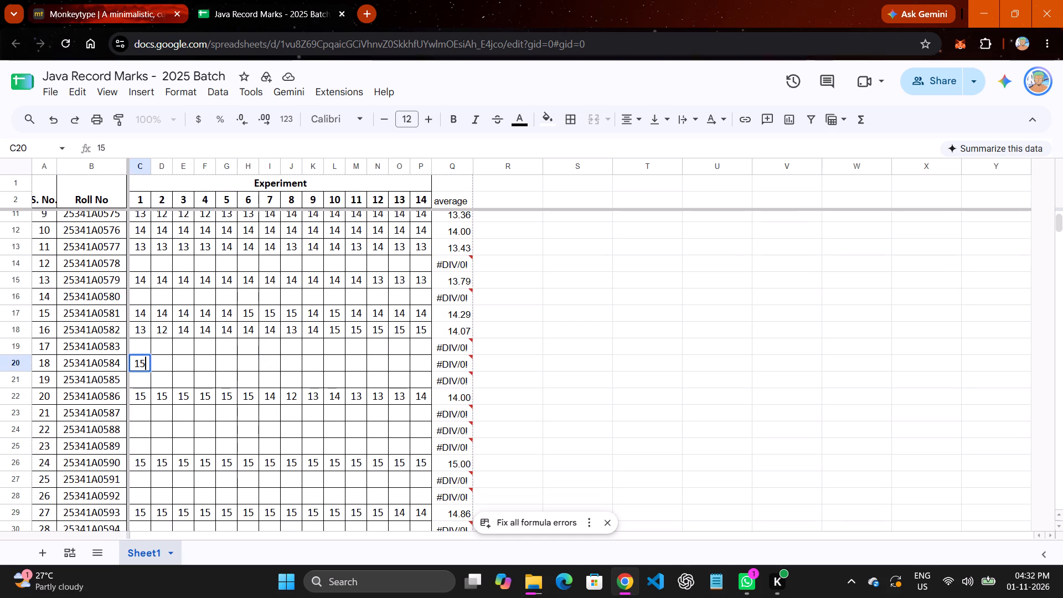
{"action": "key", "text": "Tab"}
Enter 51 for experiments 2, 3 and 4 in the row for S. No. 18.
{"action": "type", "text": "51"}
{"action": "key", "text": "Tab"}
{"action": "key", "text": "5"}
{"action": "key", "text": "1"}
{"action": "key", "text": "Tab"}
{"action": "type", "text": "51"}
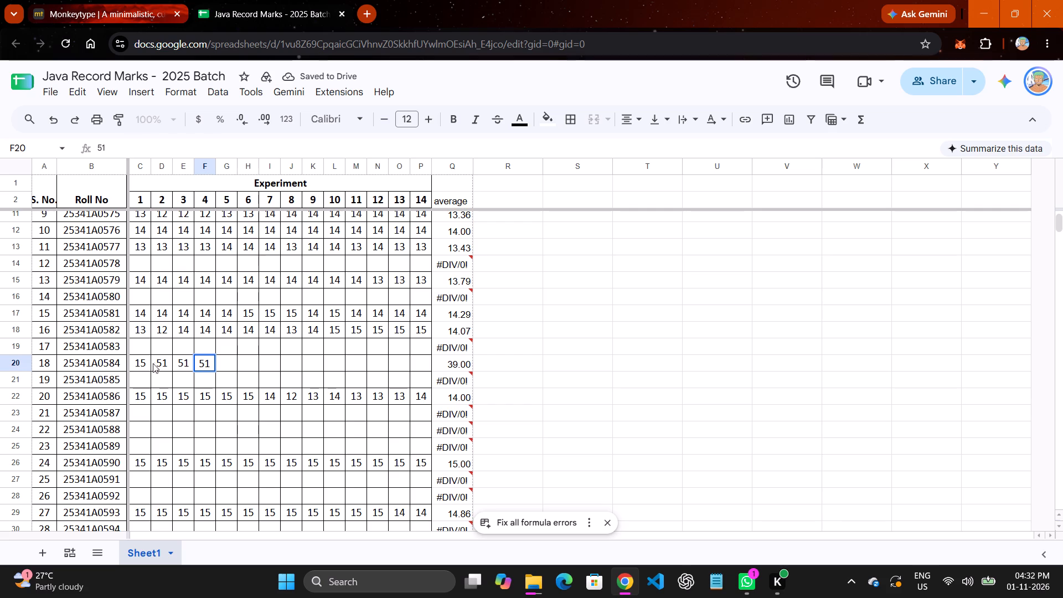
Set the marks for experiments 2, 3 and 4 to 15 in the row for S. No. 18.
{"action": "left_click", "coordinate": [157, 363]}
{"action": "type", "text": "15"}
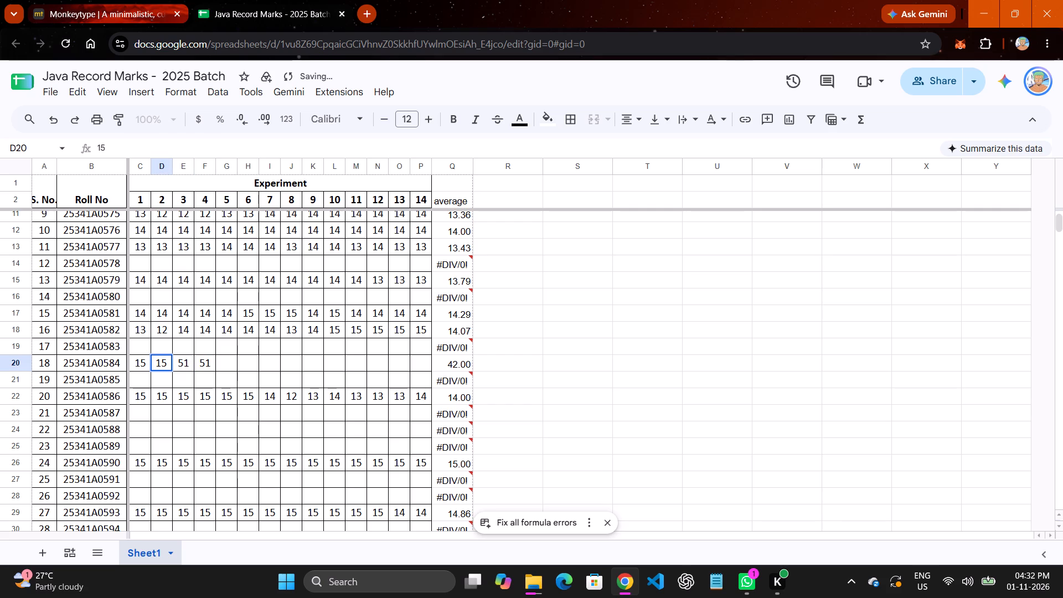
{"action": "key", "text": "Tab"}
{"action": "type", "text": "15"}
{"action": "key", "text": "Tab"}
{"action": "type", "text": "15"}
{"action": "key", "text": "Tab"}
Enter mark 15 for each of experiments 5 to 10 in the row for S. No. 18.
{"action": "type", "text": "15"}
{"action": "key", "text": "Tab"}
{"action": "type", "text": "15"}
{"action": "key", "text": "Tab"}
{"action": "type", "text": "15"}
{"action": "key", "text": "Tab"}
{"action": "key", "text": "1"}
{"action": "key", "text": "5"}
{"action": "key", "text": "Tab"}
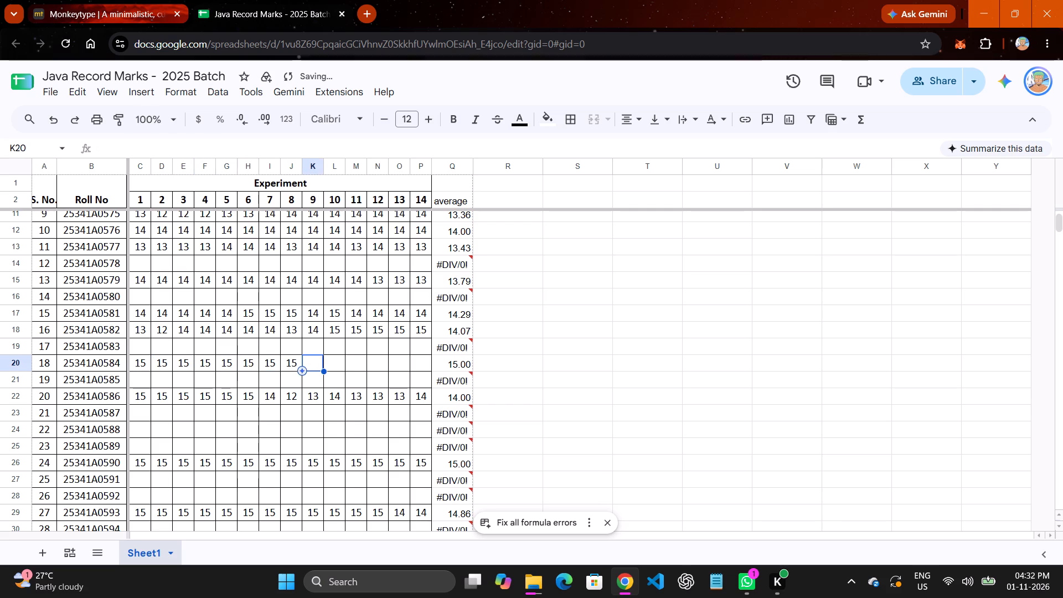
{"action": "type", "text": "15"}
{"action": "key", "text": "Tab"}
{"action": "type", "text": "15"}
{"action": "key", "text": "Tab"}
Enter mark 15 for each of experiments 11 to 14 in the row for S. No. 18.
{"action": "type", "text": "15"}
{"action": "key", "text": "Tab"}
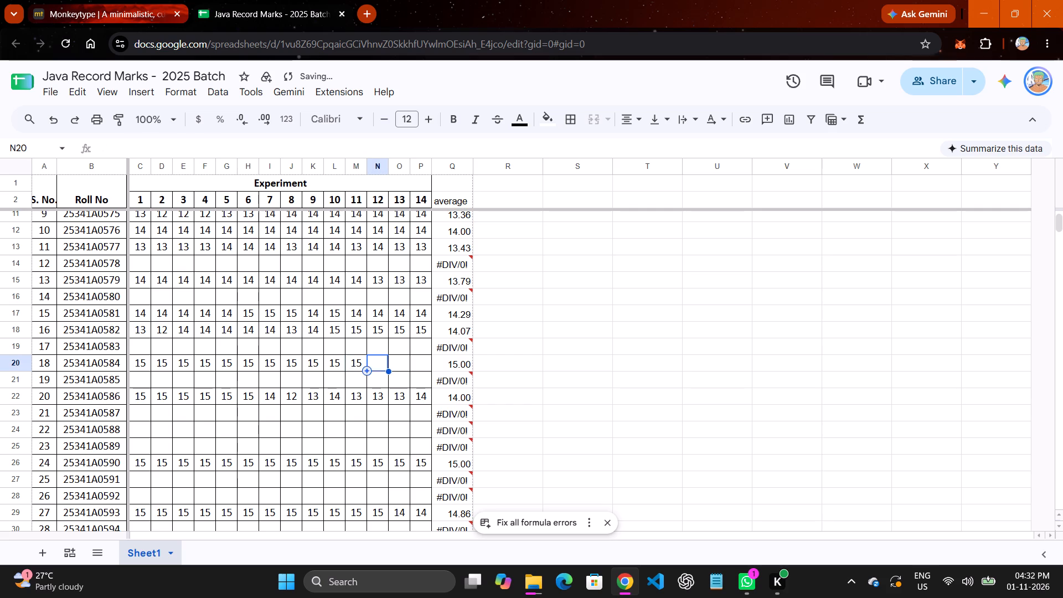
{"action": "type", "text": "15"}
{"action": "key", "text": "Tab"}
{"action": "type", "text": "51"}
{"action": "key", "text": "BackSpace"}
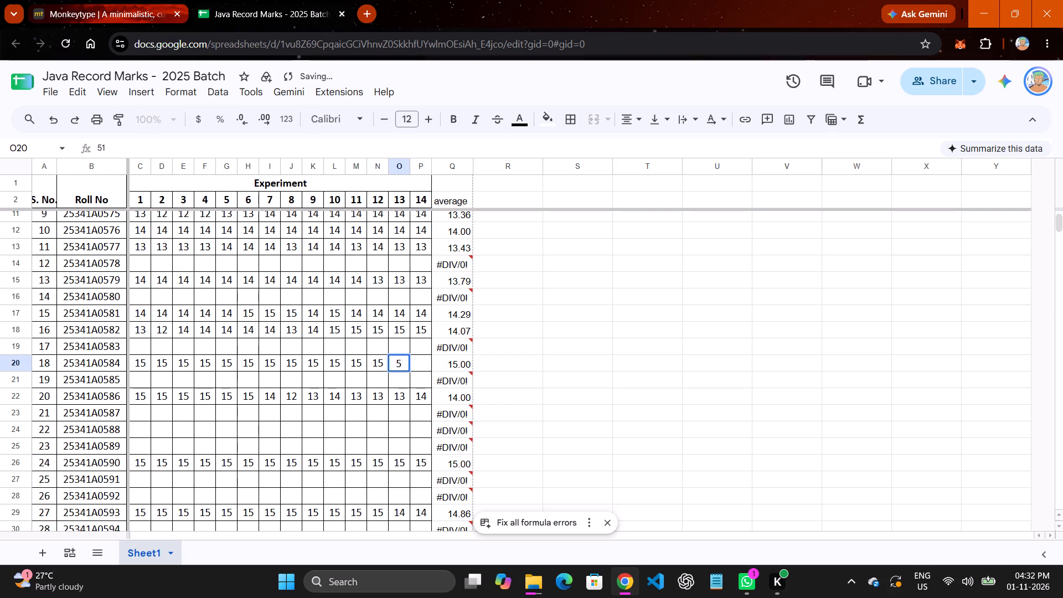
{"action": "key", "text": "BackSpace"}
{"action": "type", "text": "15"}
{"action": "key", "text": "Tab"}
{"action": "type", "text": "15"}
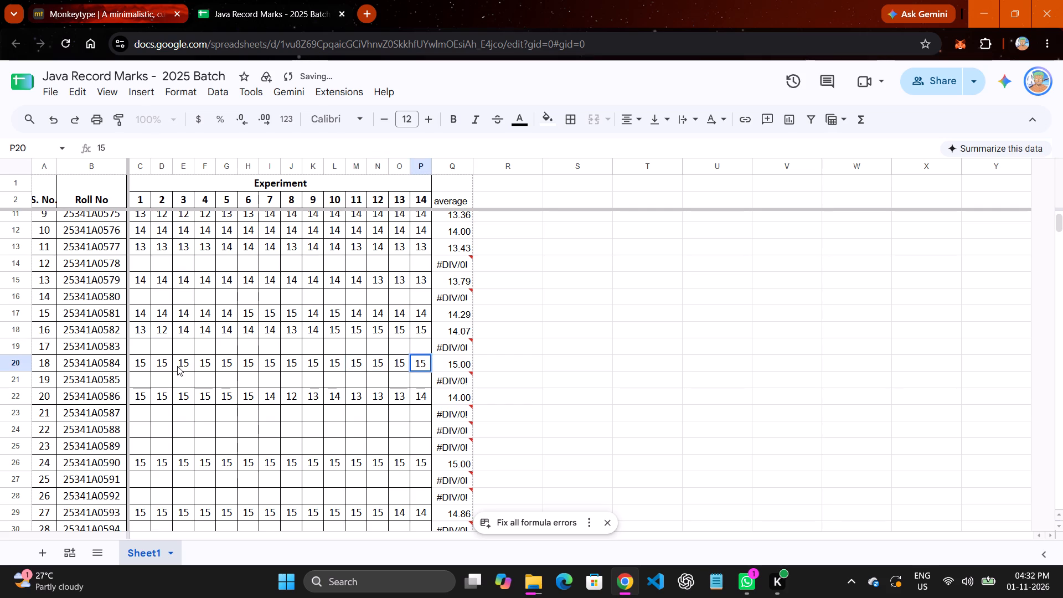
{"action": "left_click", "coordinate": [497, 355]}
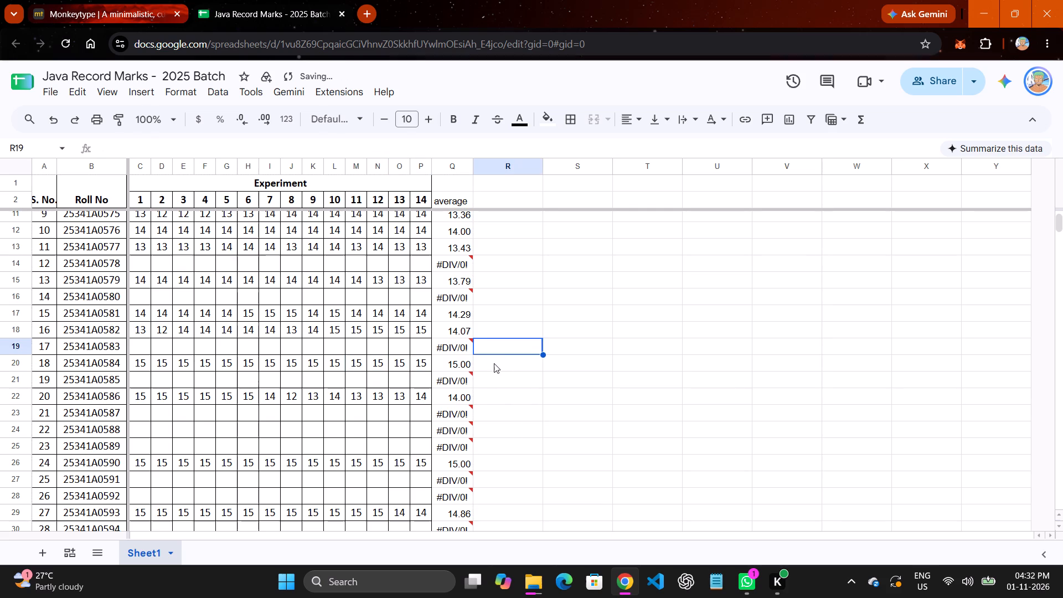
{"action": "left_click", "coordinate": [494, 363]}
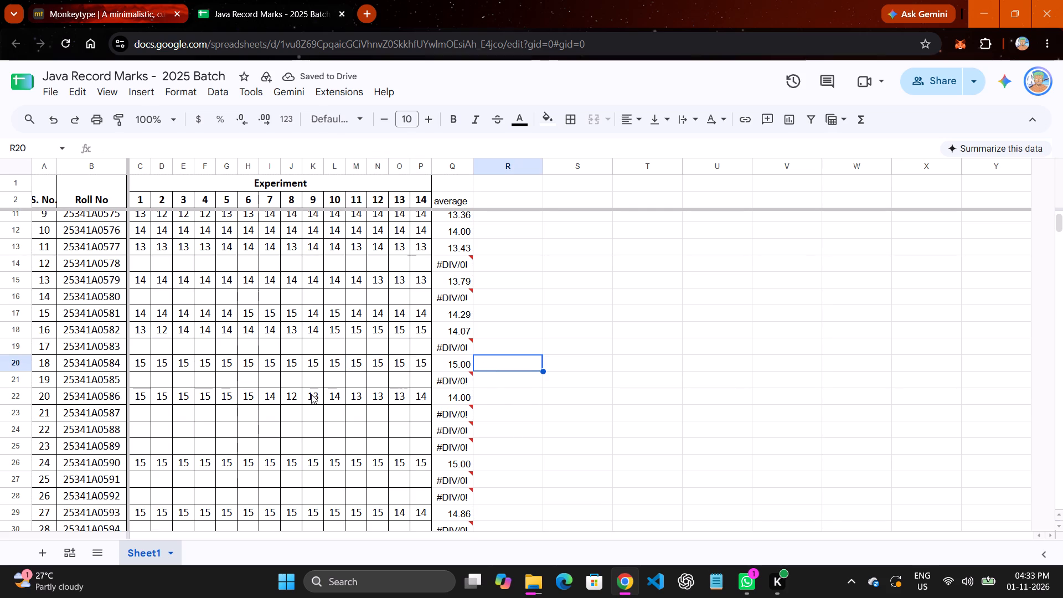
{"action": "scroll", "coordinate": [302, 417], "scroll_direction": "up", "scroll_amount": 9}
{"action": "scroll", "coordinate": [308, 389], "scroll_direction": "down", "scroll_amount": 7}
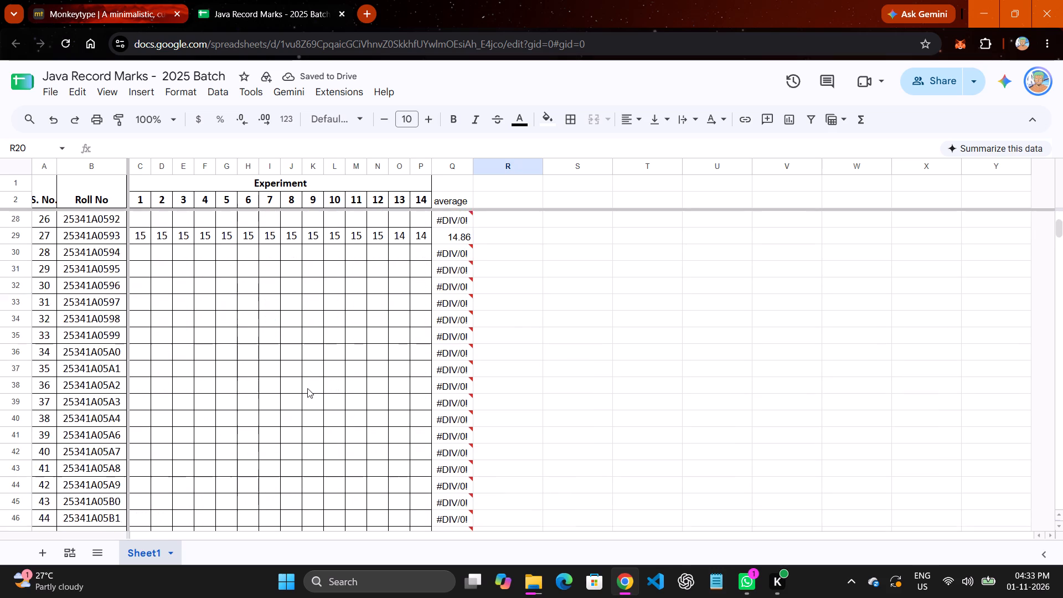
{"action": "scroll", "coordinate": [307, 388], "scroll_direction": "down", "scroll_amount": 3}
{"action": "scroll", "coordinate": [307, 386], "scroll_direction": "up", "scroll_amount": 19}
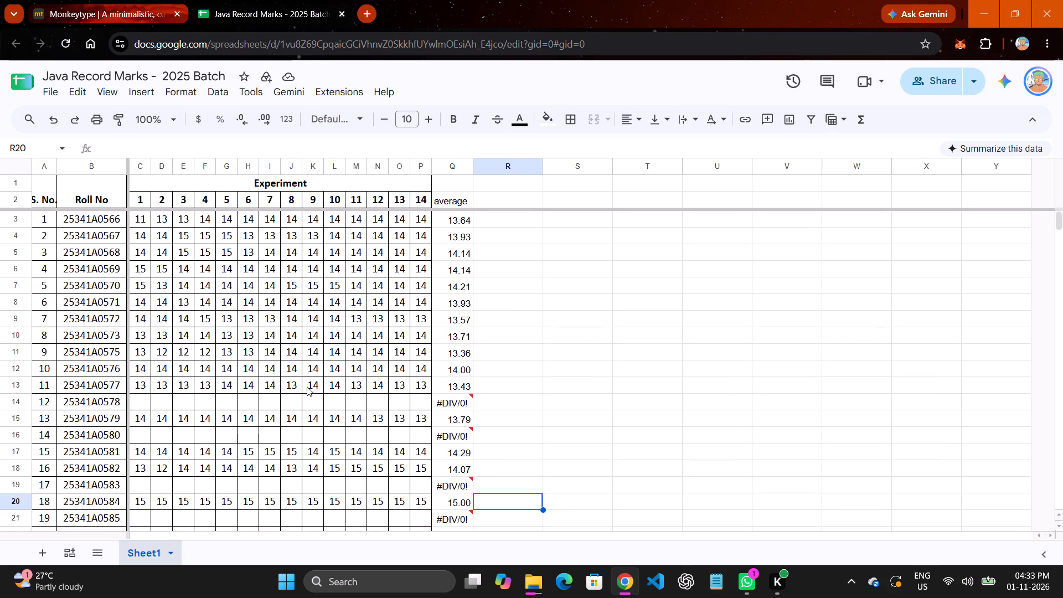
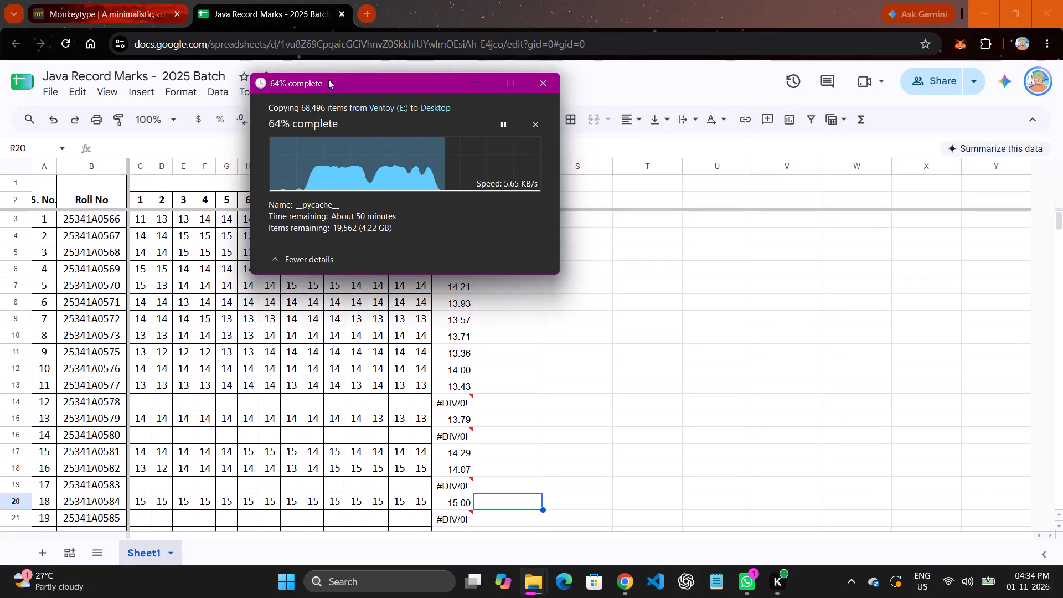
Move the file copy progress window clear of the marks table.
{"action": "left_click_drag", "start_coordinate": [351, 83], "coordinate": [728, 122]}
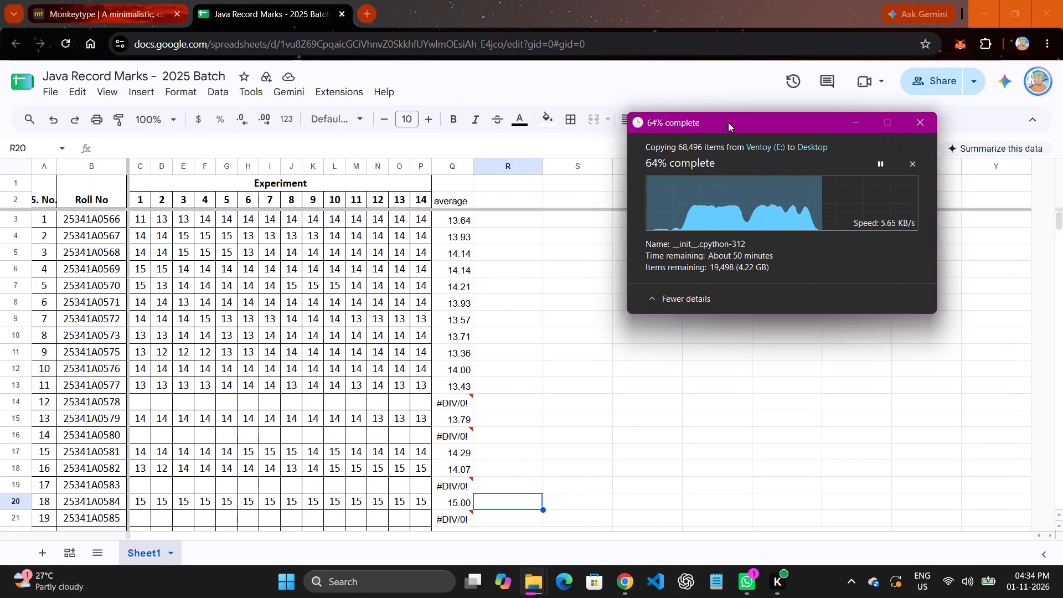
{"action": "left_click_drag", "start_coordinate": [728, 122], "coordinate": [782, 164]}
Look through the marks table for student rows whose experiment marks are still empty.
{"action": "scroll", "coordinate": [340, 376], "scroll_direction": "down", "scroll_amount": 3}
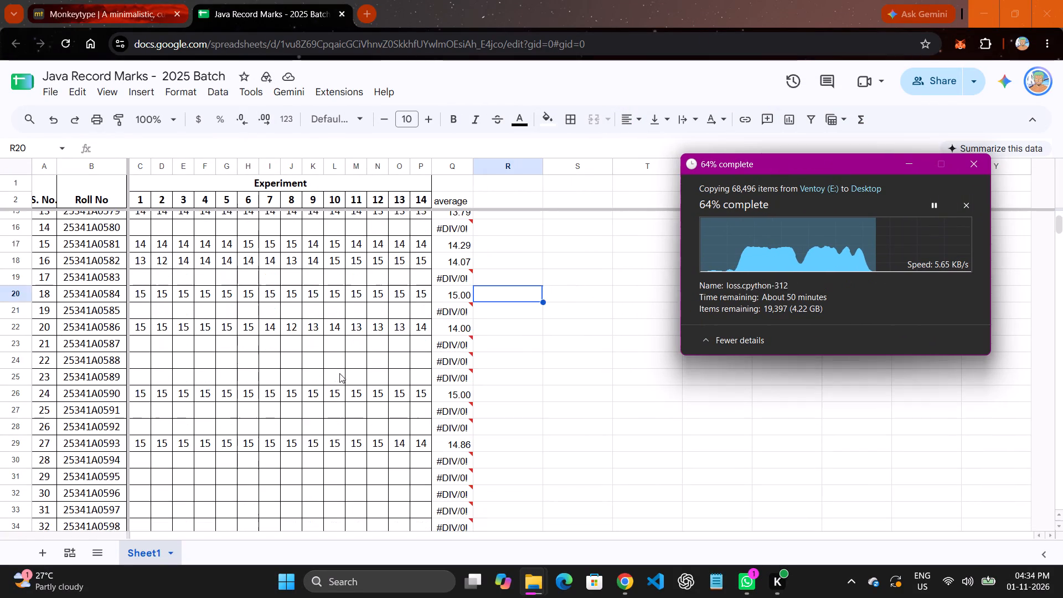
{"action": "scroll", "coordinate": [338, 372], "scroll_direction": "down", "scroll_amount": 3}
{"action": "scroll", "coordinate": [337, 369], "scroll_direction": "up", "scroll_amount": 3}
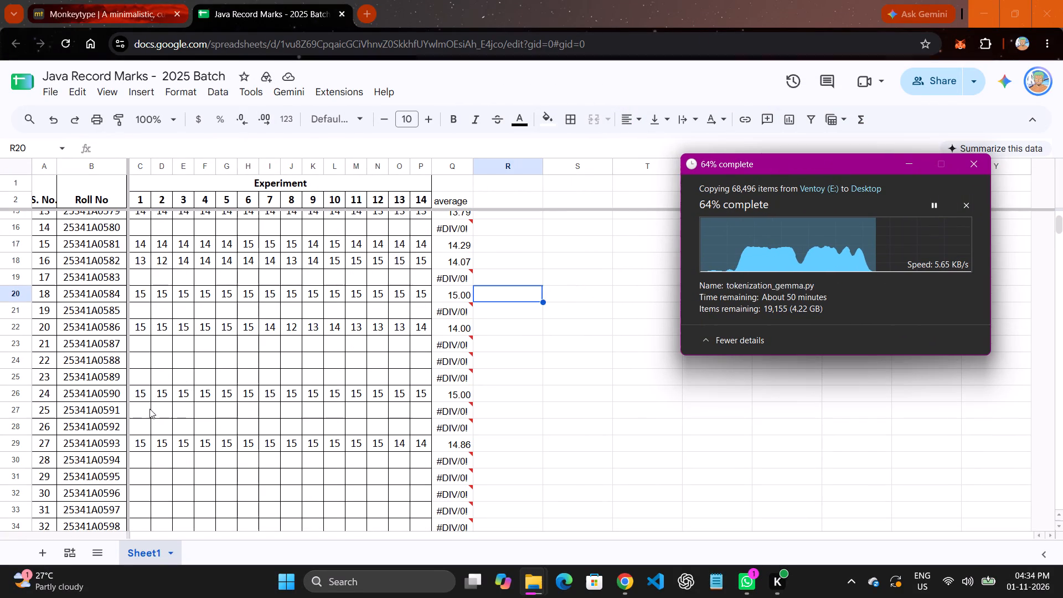
{"action": "scroll", "coordinate": [185, 401], "scroll_direction": "down", "scroll_amount": 15}
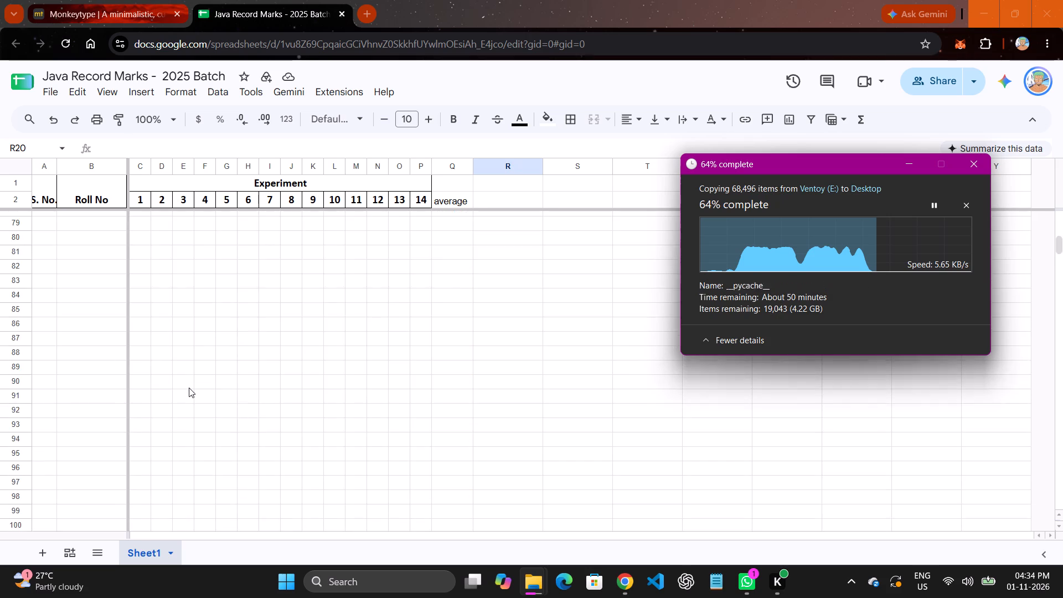
{"action": "scroll", "coordinate": [189, 388], "scroll_direction": "up", "scroll_amount": 20}
{"action": "scroll", "coordinate": [189, 388], "scroll_direction": "up", "scroll_amount": 7}
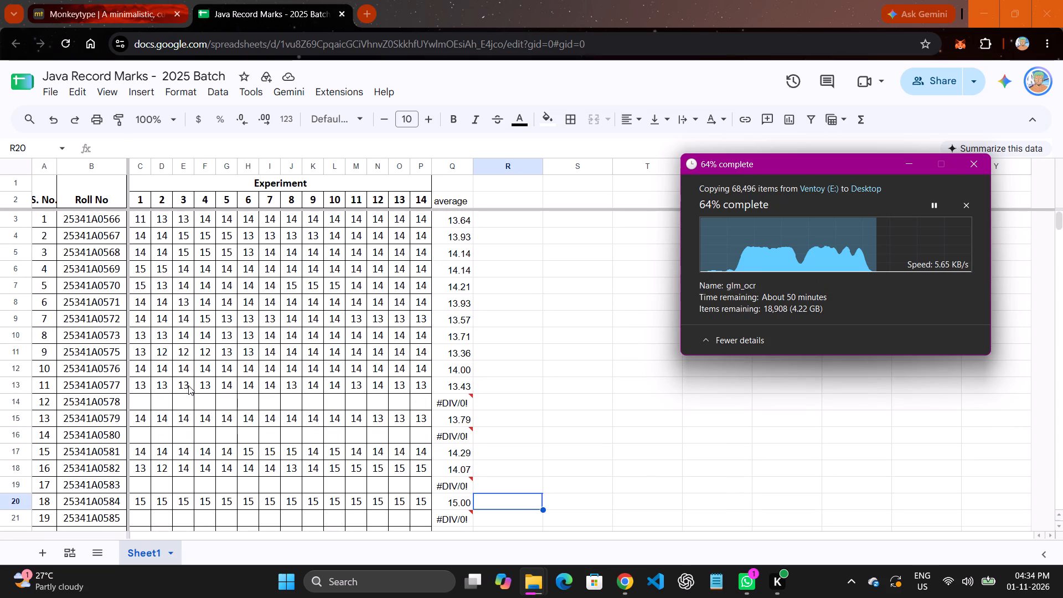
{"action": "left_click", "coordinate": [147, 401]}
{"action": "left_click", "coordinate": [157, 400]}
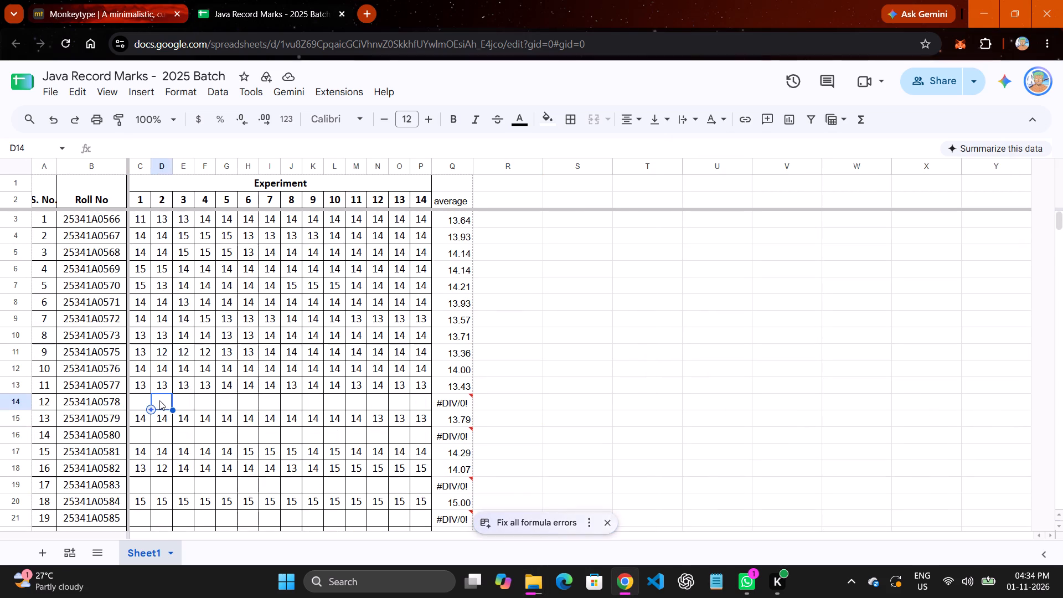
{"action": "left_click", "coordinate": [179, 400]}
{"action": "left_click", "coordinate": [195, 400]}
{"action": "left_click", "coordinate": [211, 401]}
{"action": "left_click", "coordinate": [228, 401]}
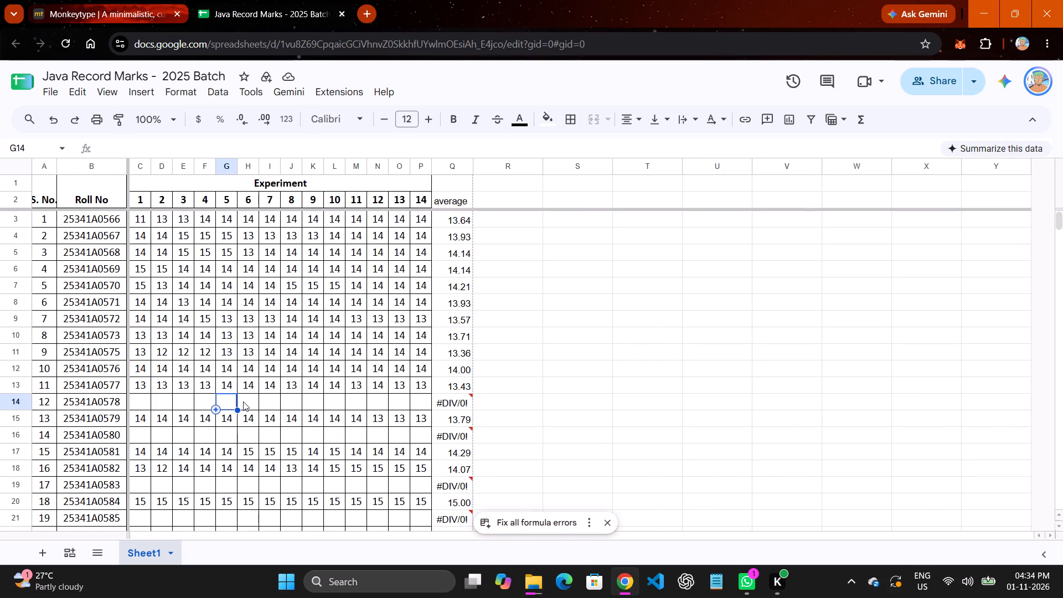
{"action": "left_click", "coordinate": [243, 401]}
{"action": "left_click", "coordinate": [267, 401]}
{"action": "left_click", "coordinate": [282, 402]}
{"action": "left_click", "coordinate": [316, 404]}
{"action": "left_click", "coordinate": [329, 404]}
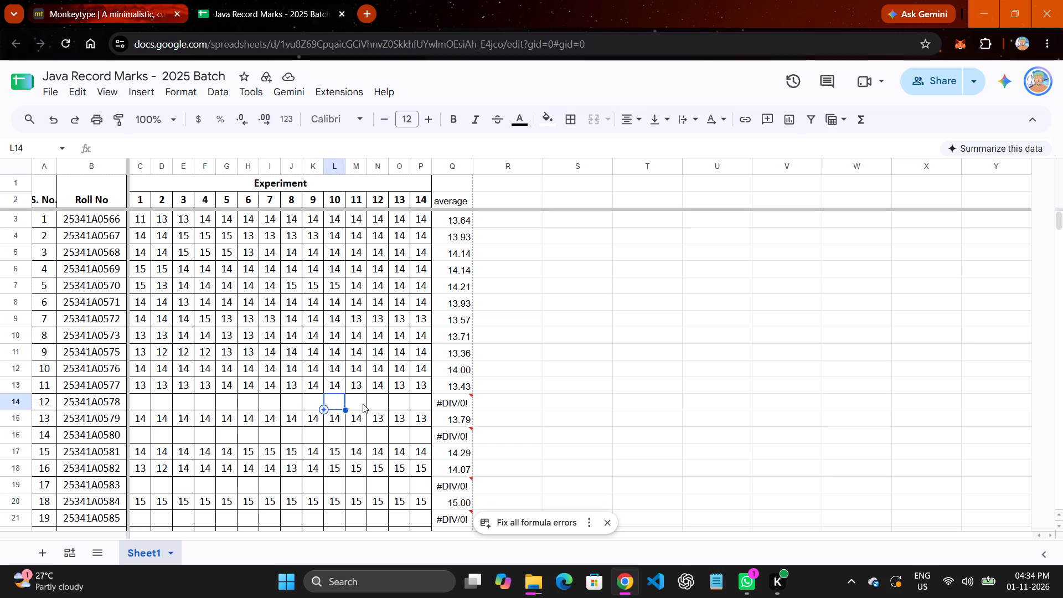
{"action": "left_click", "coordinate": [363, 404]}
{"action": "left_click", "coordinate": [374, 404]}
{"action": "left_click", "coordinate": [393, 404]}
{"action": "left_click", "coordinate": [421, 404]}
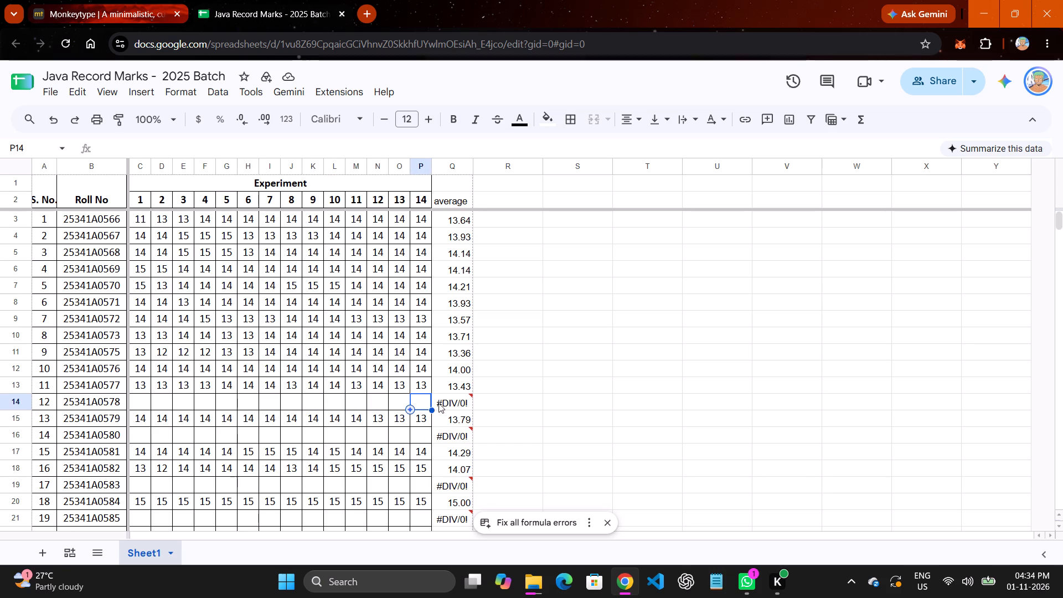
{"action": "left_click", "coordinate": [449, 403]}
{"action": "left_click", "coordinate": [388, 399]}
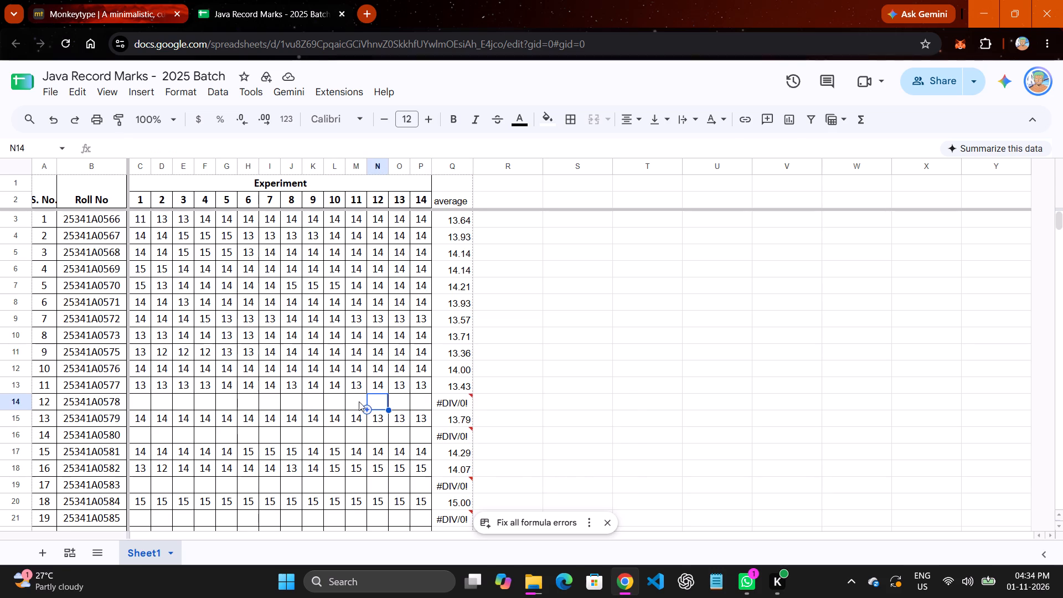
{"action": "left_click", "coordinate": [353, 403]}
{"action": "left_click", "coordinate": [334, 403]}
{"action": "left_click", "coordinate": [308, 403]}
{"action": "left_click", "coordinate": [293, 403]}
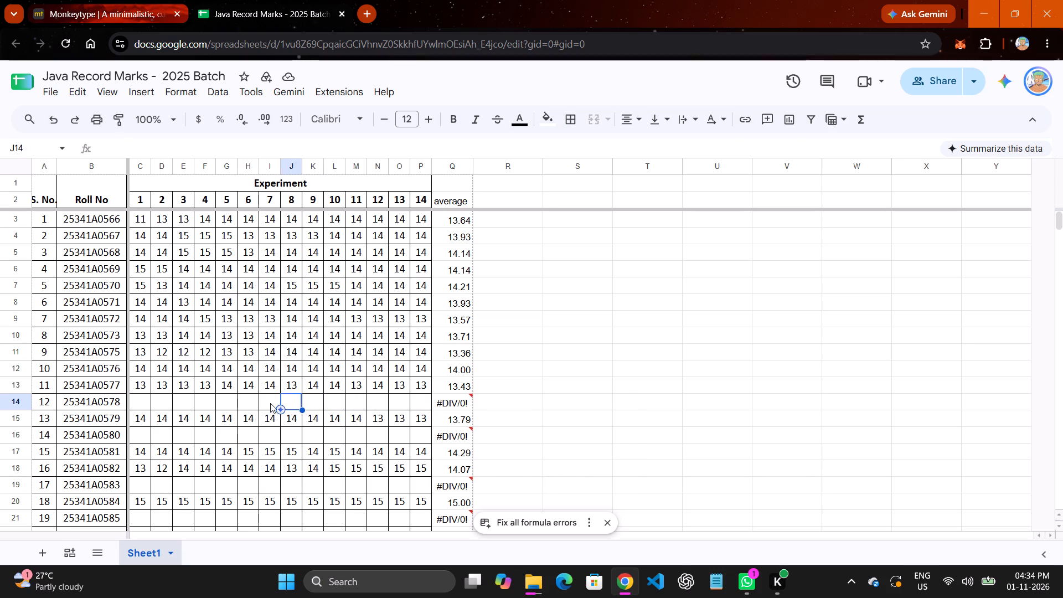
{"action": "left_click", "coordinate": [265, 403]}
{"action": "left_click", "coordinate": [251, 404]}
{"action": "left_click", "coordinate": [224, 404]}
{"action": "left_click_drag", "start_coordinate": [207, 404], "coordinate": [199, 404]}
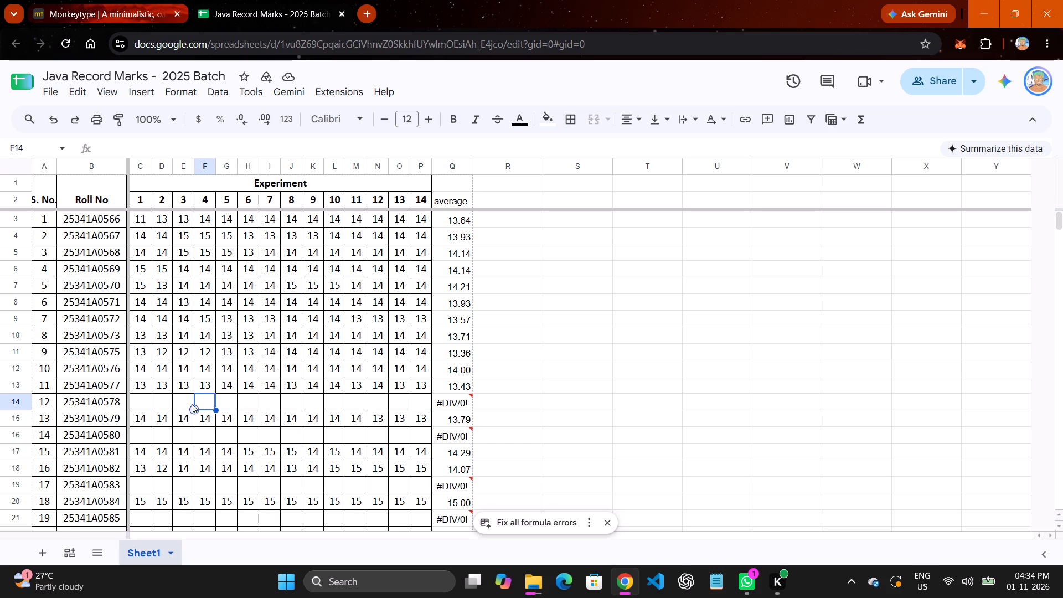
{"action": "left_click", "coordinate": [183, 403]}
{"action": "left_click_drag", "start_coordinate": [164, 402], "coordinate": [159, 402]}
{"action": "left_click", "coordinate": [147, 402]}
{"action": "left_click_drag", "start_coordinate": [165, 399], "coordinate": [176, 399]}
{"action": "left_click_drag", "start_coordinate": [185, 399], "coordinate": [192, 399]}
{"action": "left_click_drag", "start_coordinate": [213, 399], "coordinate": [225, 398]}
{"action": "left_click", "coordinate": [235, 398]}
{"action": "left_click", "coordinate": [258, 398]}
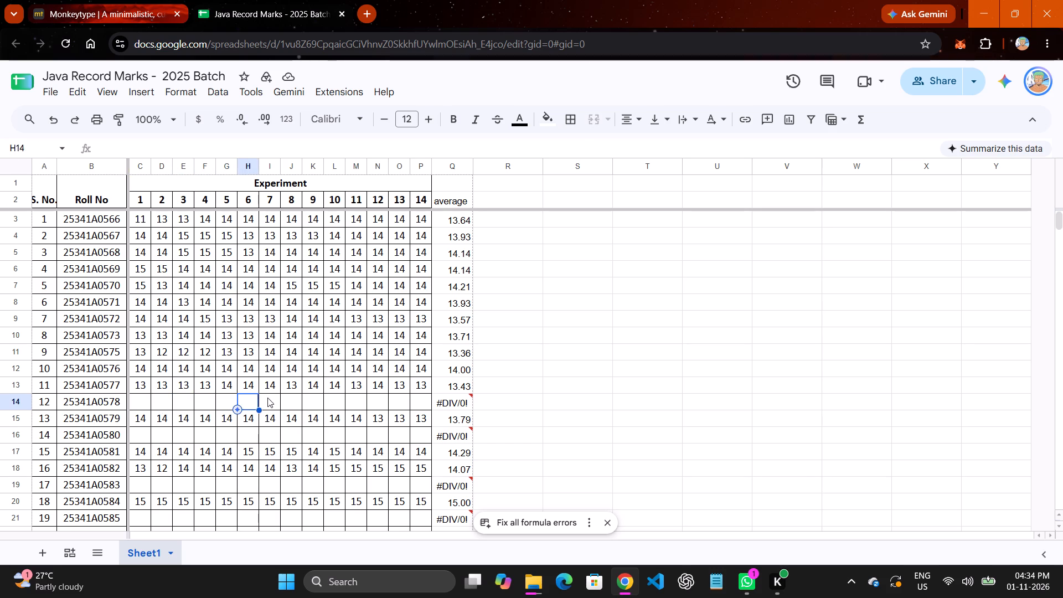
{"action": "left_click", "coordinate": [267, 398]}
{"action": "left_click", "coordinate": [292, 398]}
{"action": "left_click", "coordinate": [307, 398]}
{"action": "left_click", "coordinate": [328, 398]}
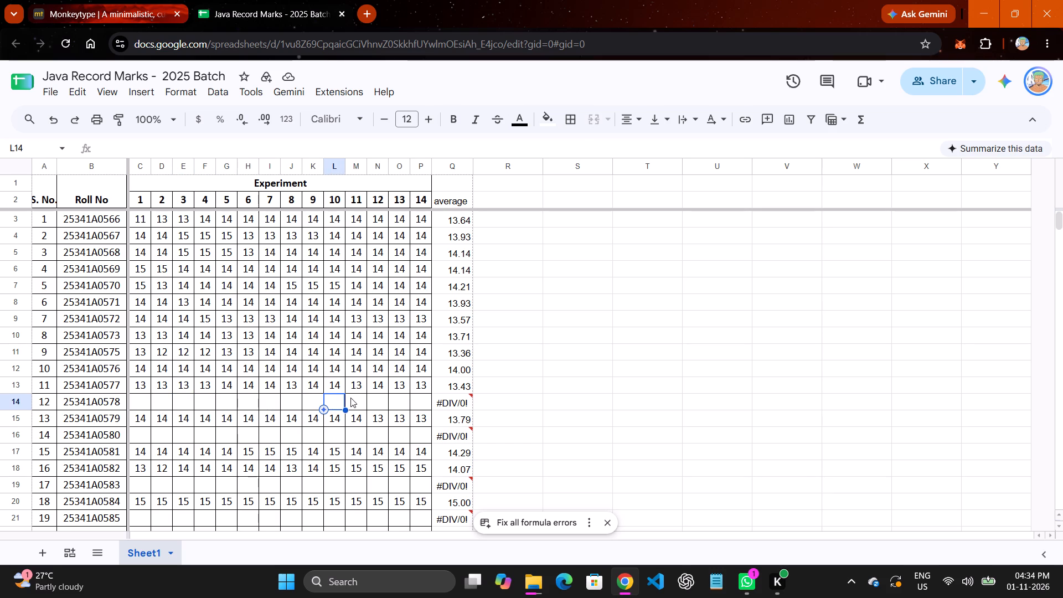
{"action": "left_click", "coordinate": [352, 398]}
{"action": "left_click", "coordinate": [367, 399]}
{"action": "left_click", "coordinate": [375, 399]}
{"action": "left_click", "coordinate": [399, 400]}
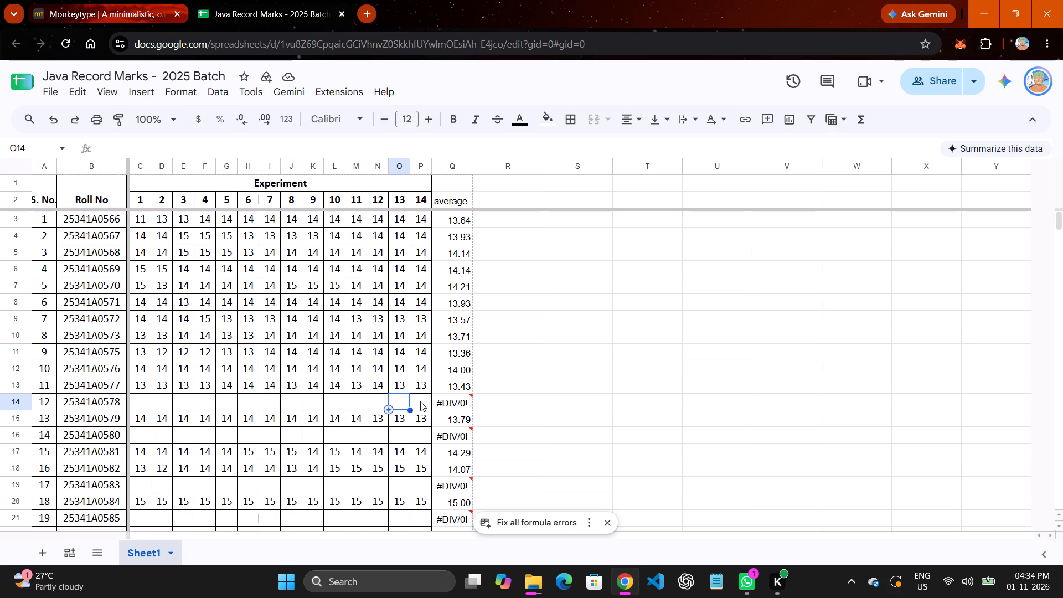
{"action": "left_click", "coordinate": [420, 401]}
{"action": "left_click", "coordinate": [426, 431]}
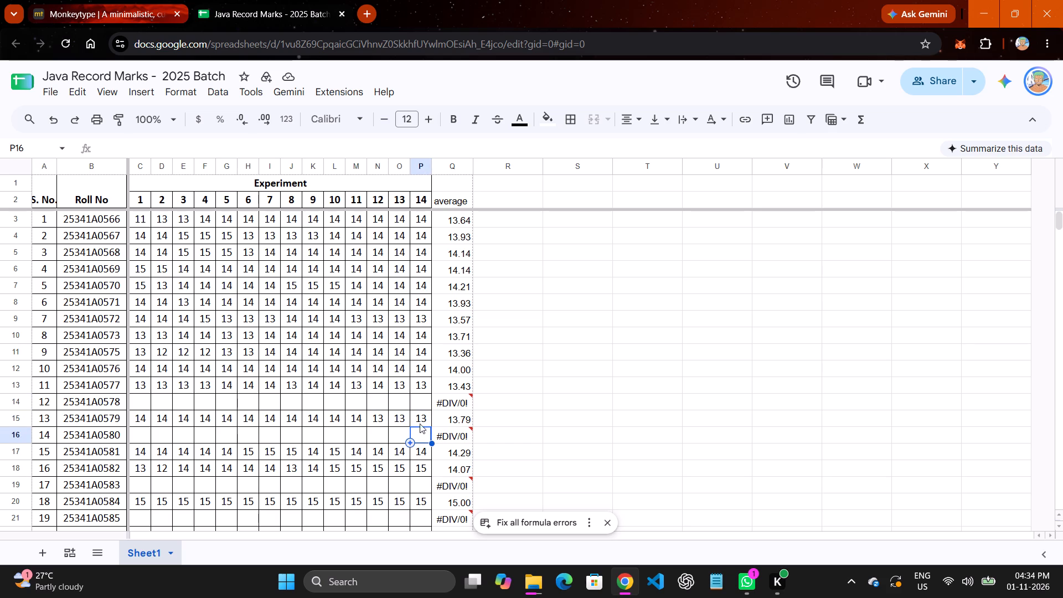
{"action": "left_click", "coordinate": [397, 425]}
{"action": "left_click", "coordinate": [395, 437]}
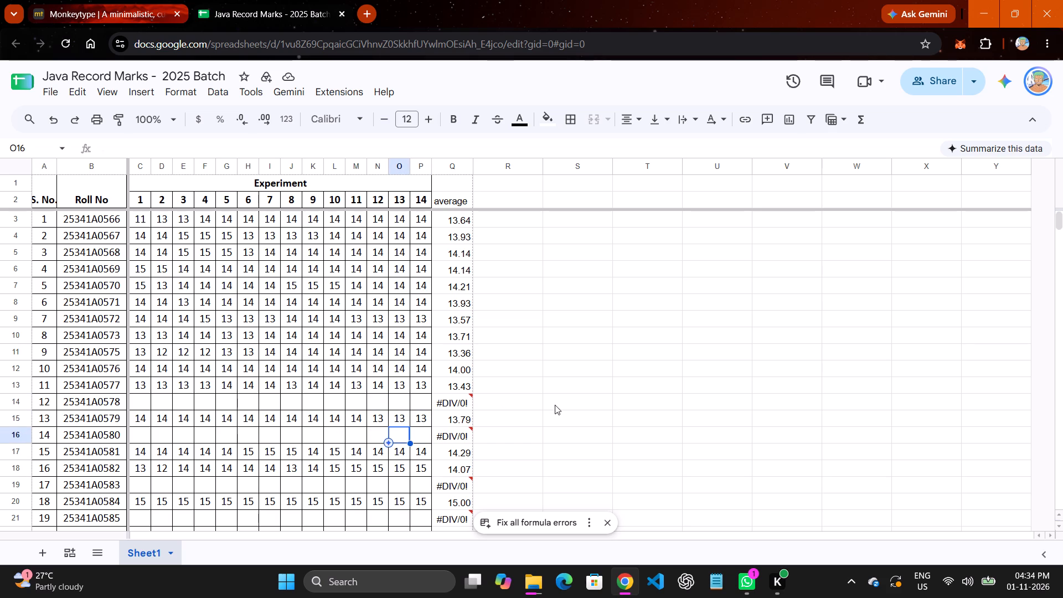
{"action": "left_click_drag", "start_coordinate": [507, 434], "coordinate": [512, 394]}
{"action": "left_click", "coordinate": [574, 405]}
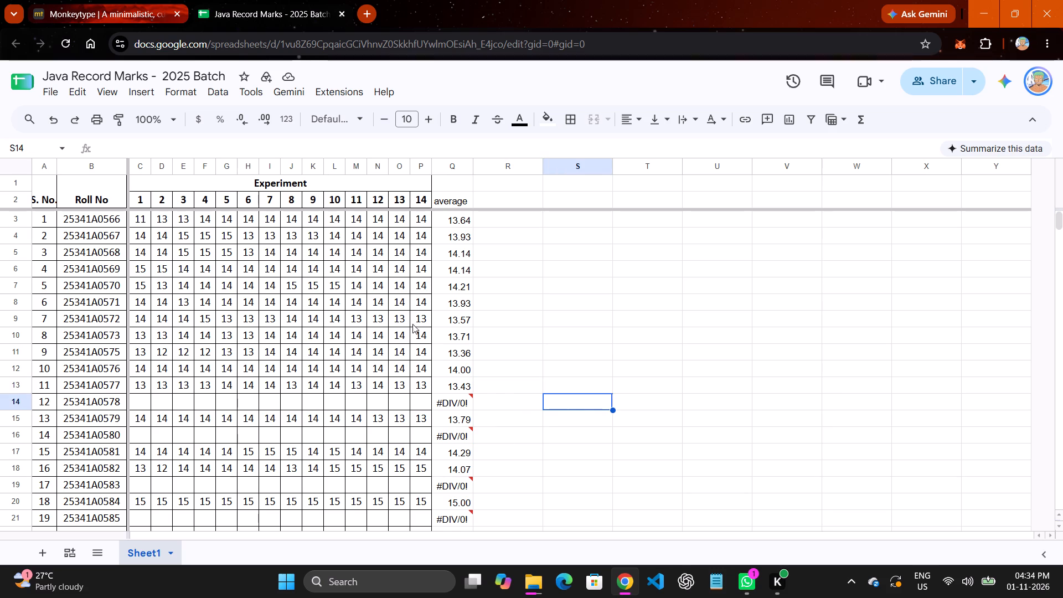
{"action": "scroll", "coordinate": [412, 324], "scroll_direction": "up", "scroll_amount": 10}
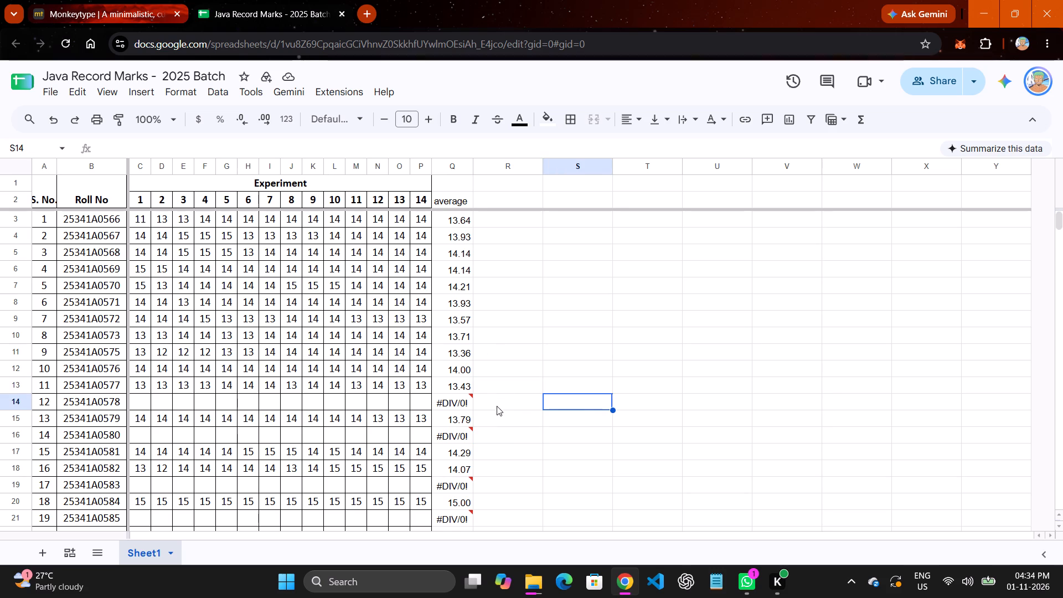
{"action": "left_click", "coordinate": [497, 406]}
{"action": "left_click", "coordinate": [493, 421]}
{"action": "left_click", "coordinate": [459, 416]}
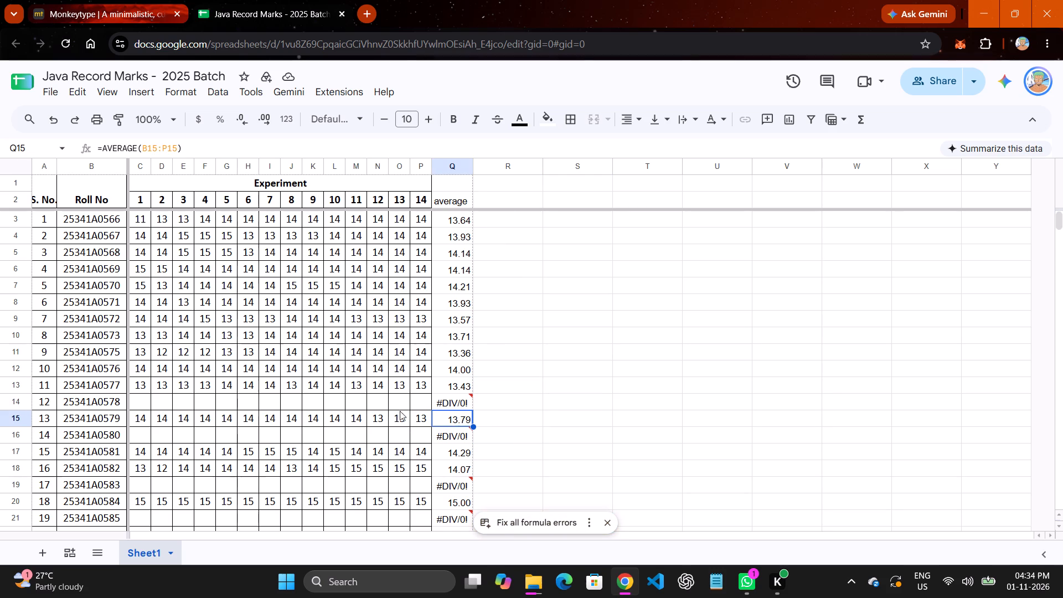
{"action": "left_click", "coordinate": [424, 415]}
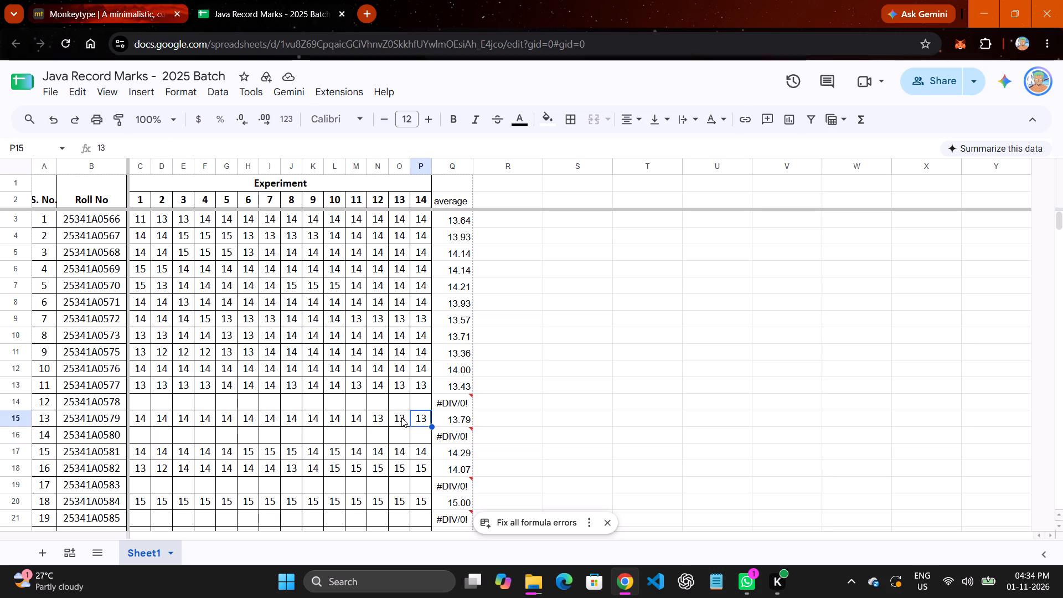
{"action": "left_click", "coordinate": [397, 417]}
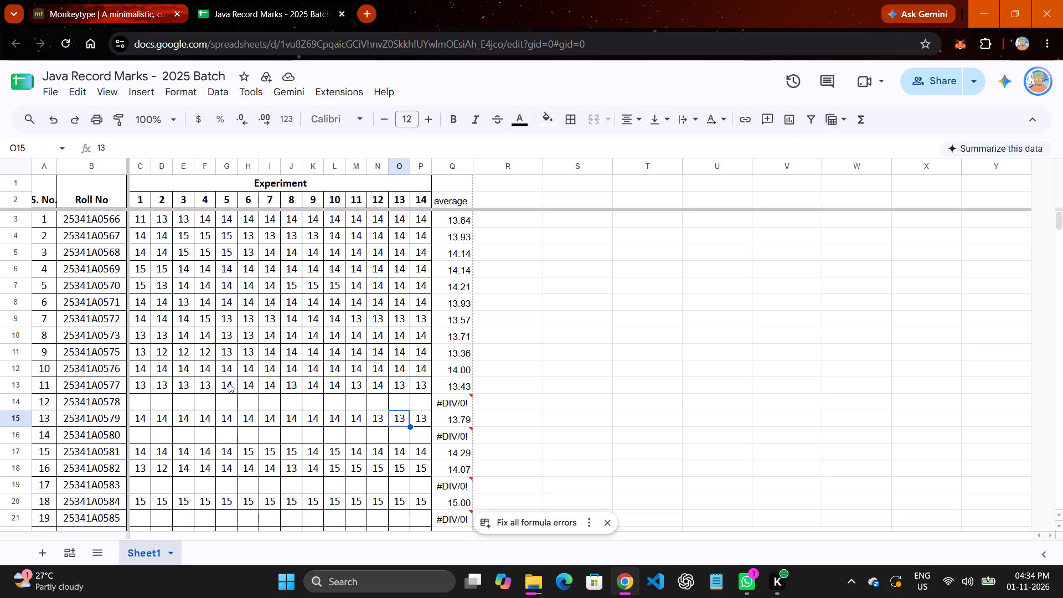
Examine the full student list for rows that still lack experiment marks.
{"action": "scroll", "coordinate": [228, 385], "scroll_direction": "down", "scroll_amount": 14}
{"action": "scroll", "coordinate": [227, 381], "scroll_direction": "up", "scroll_amount": 6}
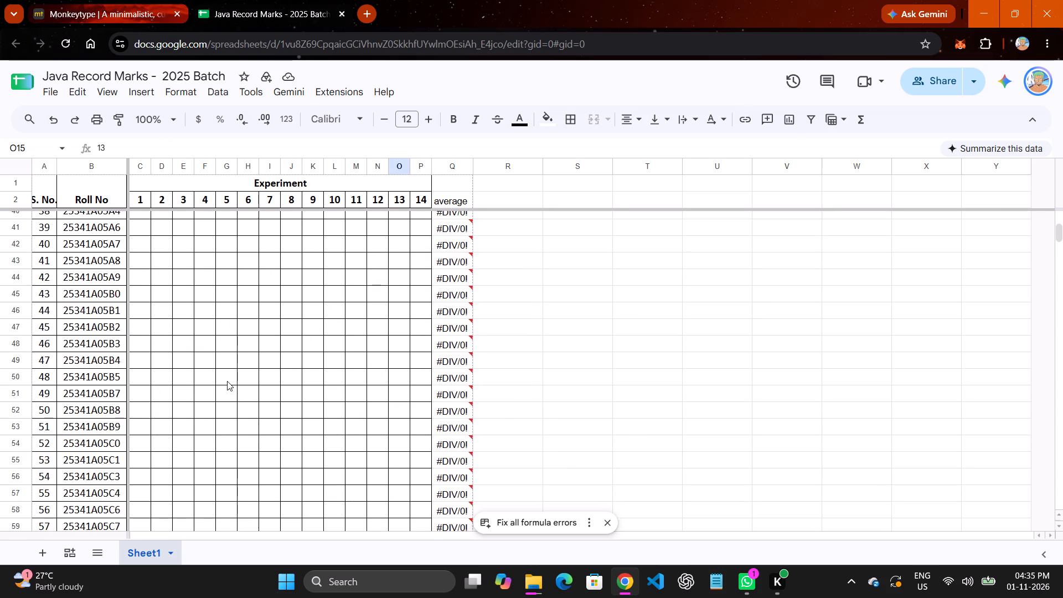
{"action": "scroll", "coordinate": [226, 380], "scroll_direction": "up", "scroll_amount": 6}
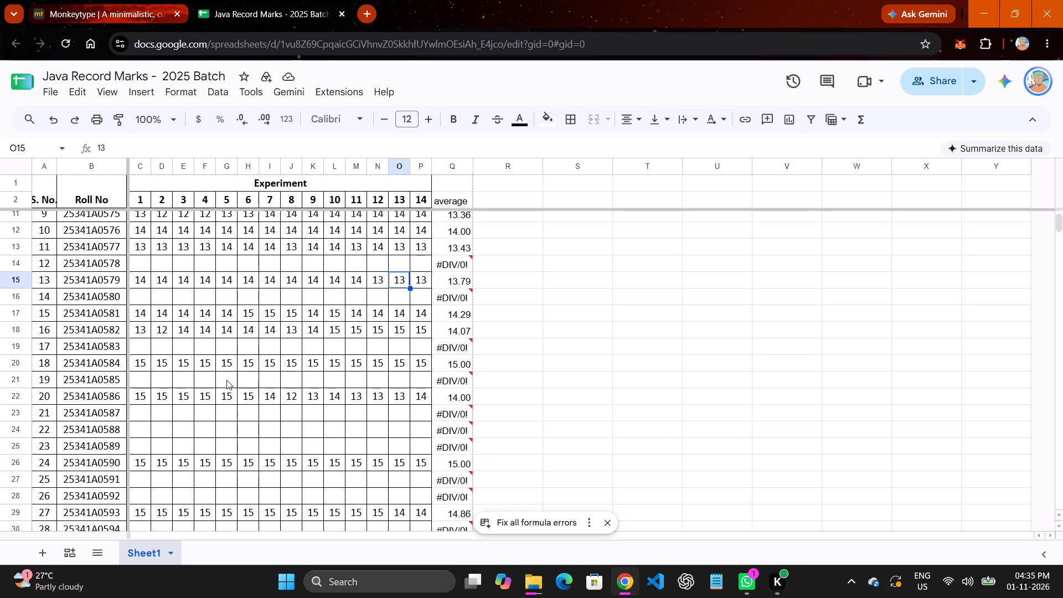
{"action": "scroll", "coordinate": [226, 380], "scroll_direction": "down", "scroll_amount": 1}
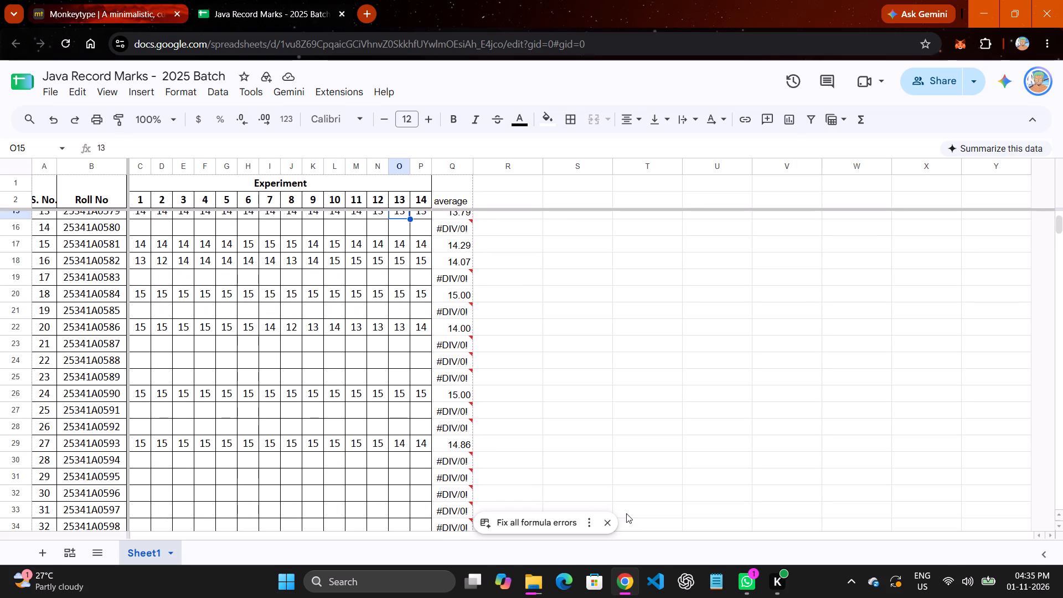
Dismiss the suggestion to fix all formula errors.
{"action": "left_click", "coordinate": [605, 522]}
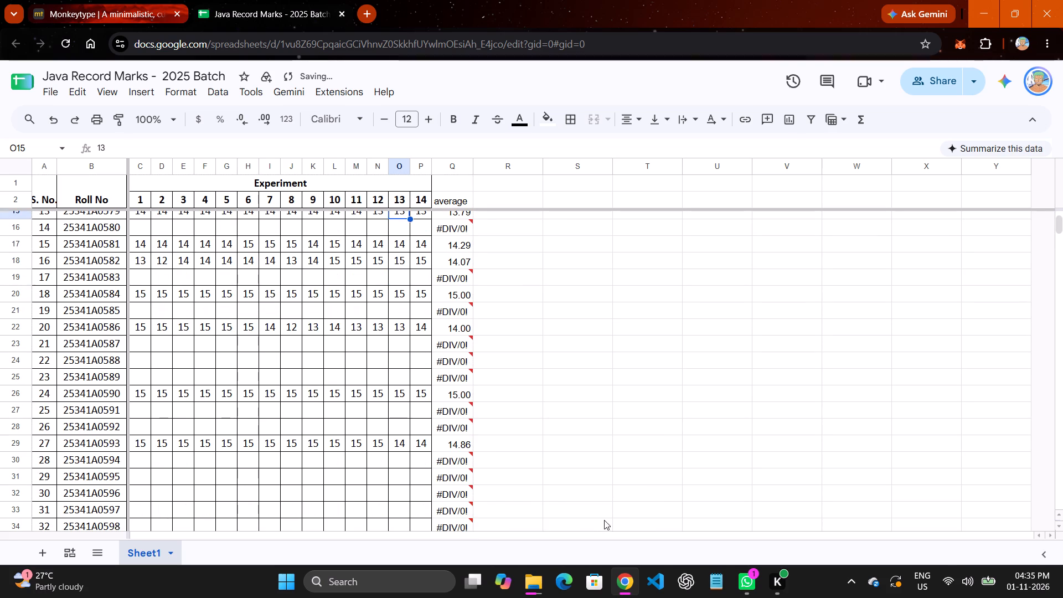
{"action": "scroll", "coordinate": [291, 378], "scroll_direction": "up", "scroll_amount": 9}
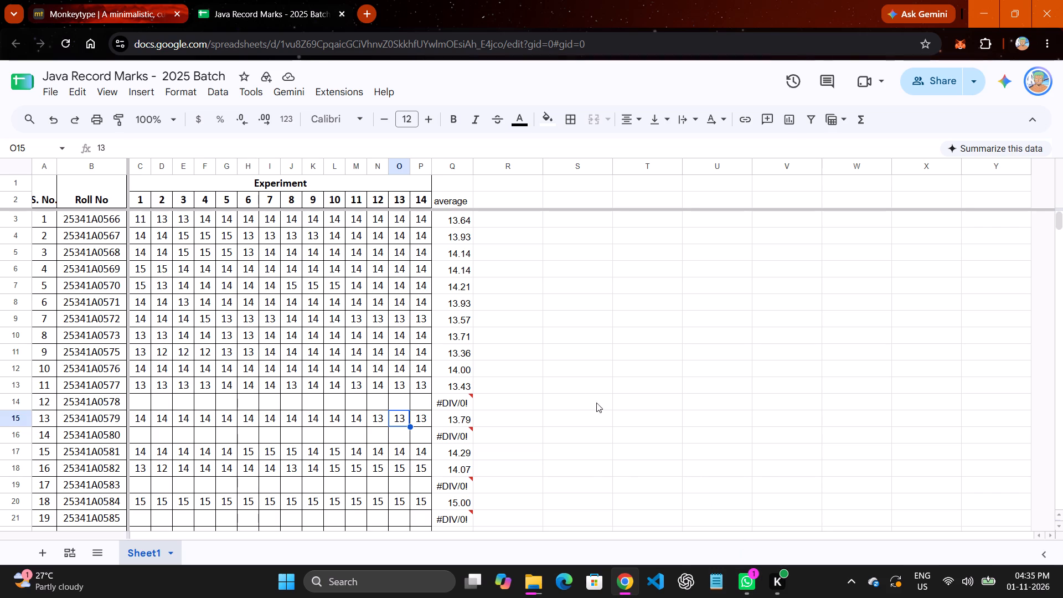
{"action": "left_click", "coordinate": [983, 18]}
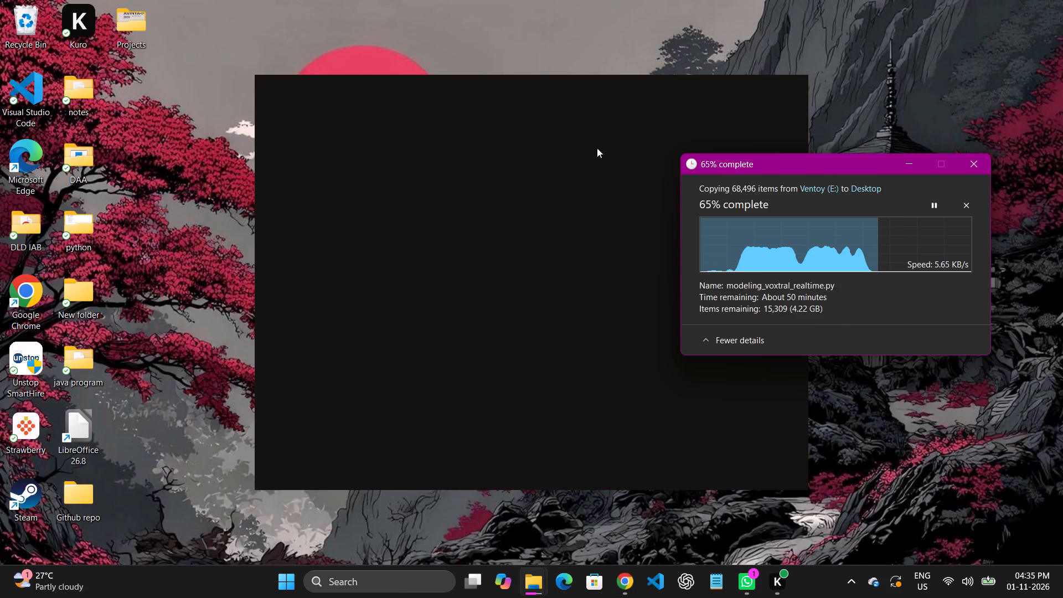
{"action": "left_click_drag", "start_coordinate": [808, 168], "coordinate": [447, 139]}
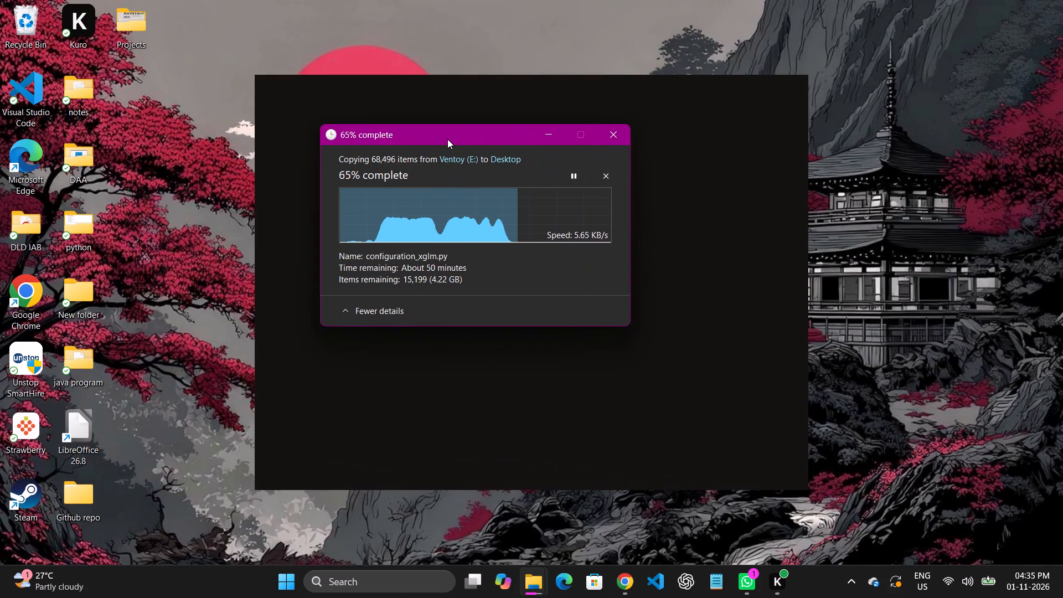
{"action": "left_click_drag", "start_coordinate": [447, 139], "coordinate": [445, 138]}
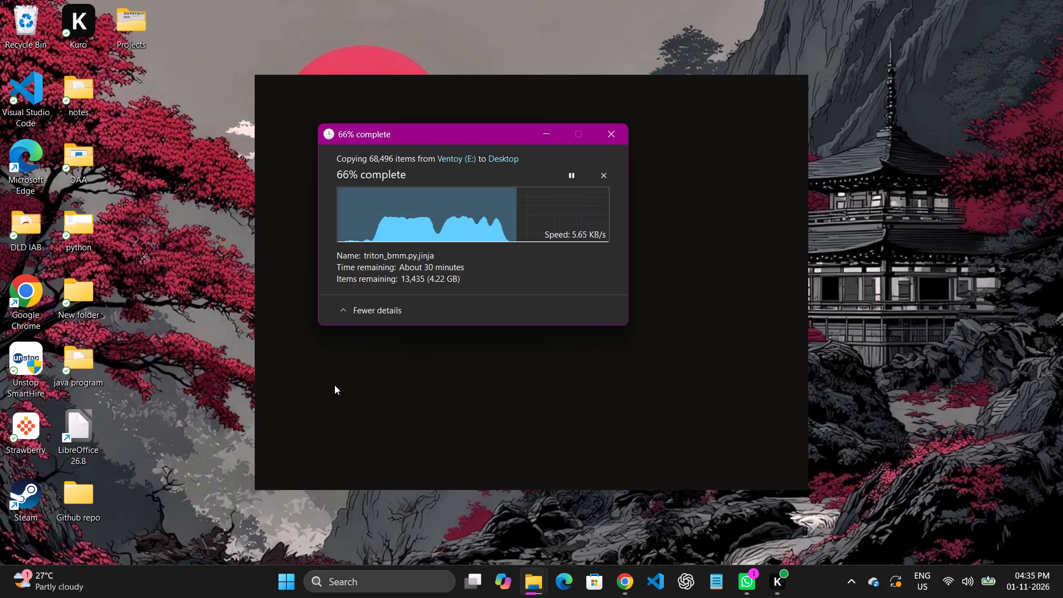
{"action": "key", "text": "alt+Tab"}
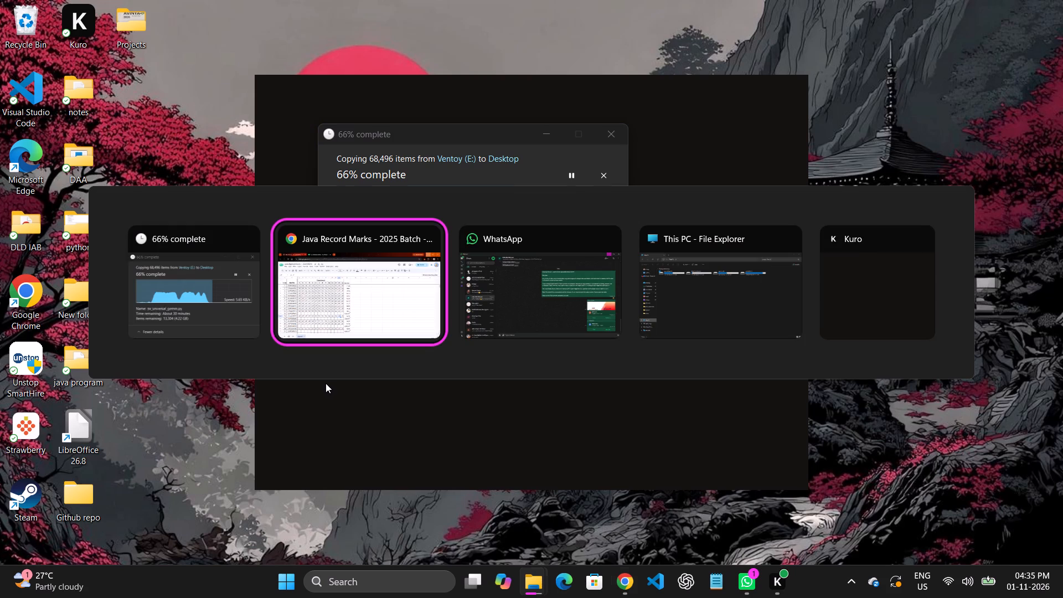
Look through the marks table for student rows that still have no experiment marks.
{"action": "scroll", "coordinate": [556, 365], "scroll_direction": "down", "scroll_amount": 7}
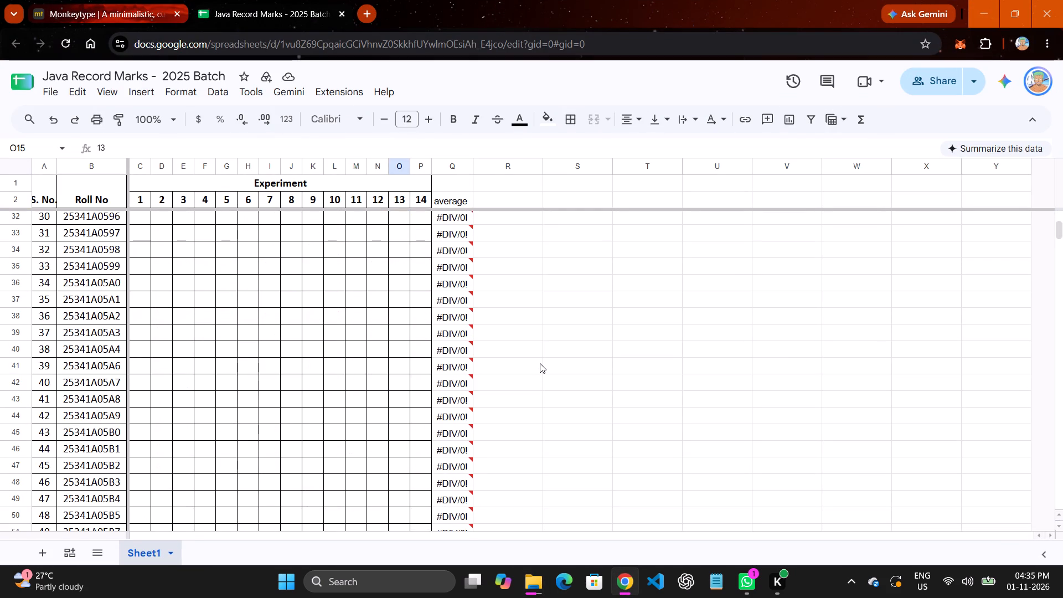
{"action": "scroll", "coordinate": [61, 354], "scroll_direction": "up", "scroll_amount": 3}
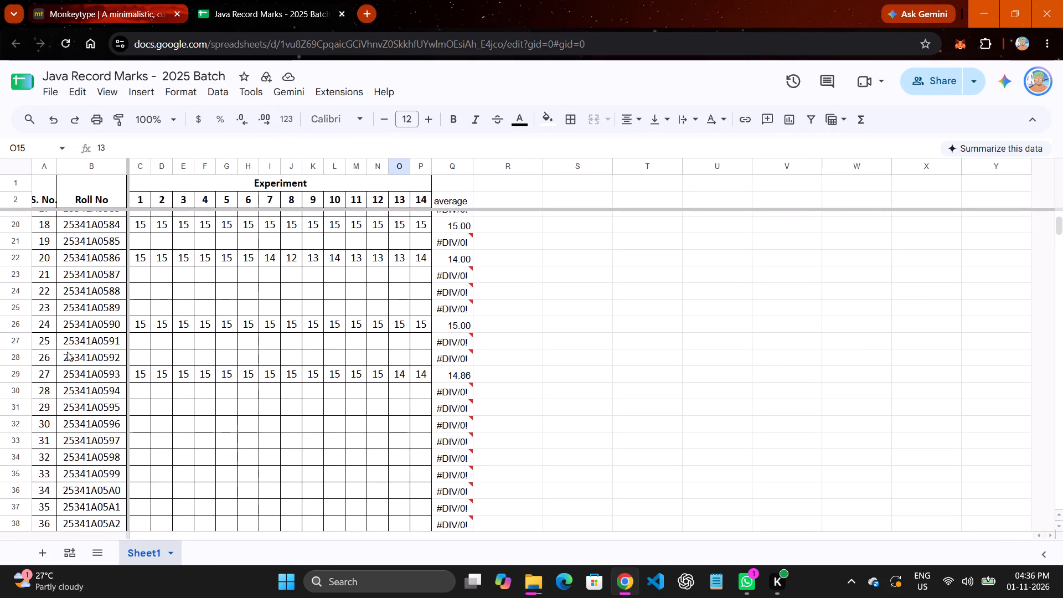
{"action": "scroll", "coordinate": [120, 349], "scroll_direction": "down", "scroll_amount": 1}
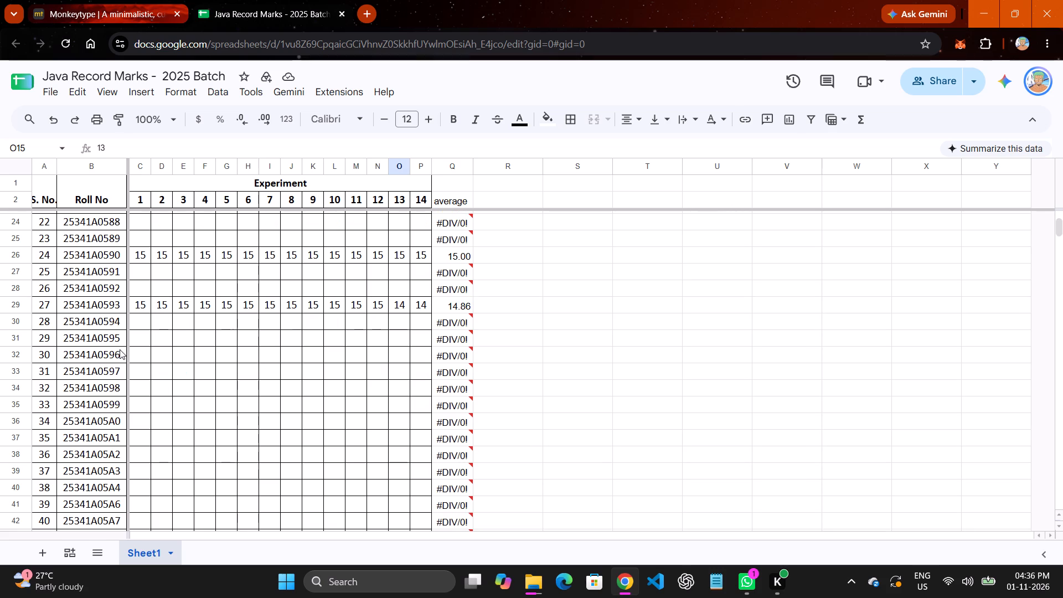
{"action": "left_click", "coordinate": [140, 406]}
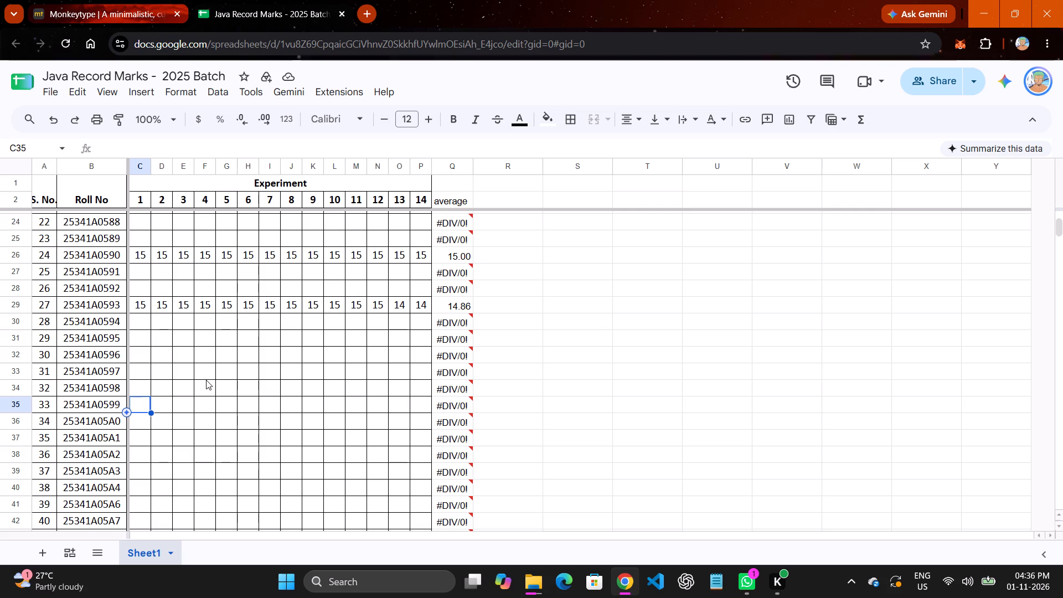
{"action": "scroll", "coordinate": [197, 380], "scroll_direction": "up", "scroll_amount": 6}
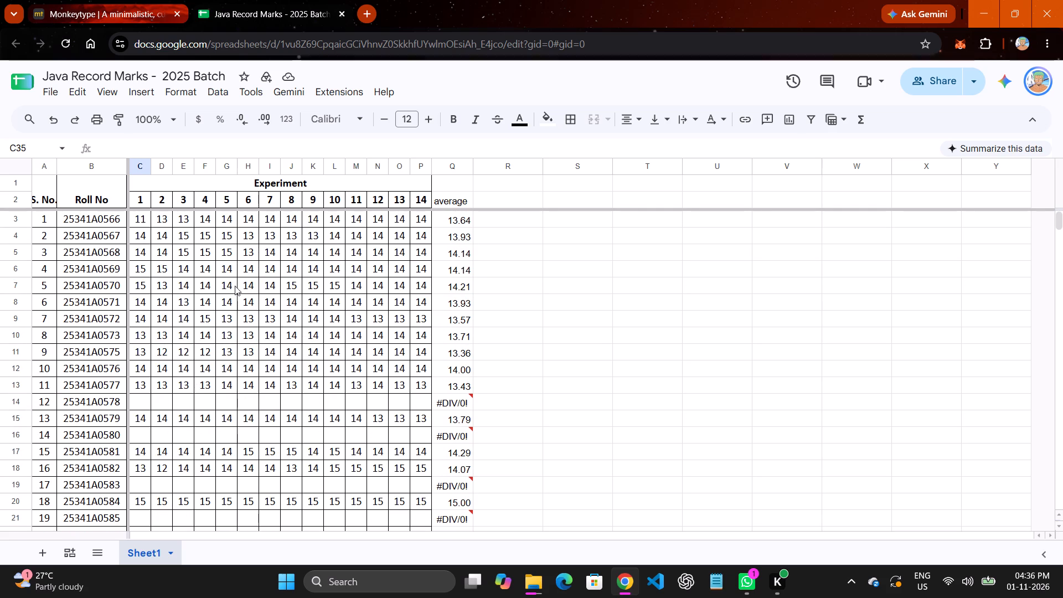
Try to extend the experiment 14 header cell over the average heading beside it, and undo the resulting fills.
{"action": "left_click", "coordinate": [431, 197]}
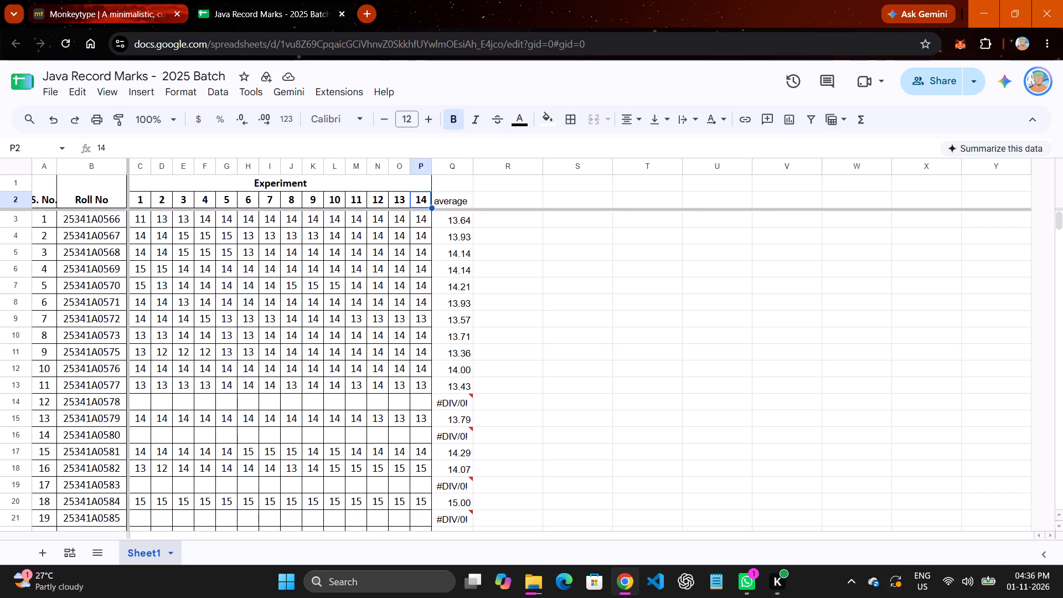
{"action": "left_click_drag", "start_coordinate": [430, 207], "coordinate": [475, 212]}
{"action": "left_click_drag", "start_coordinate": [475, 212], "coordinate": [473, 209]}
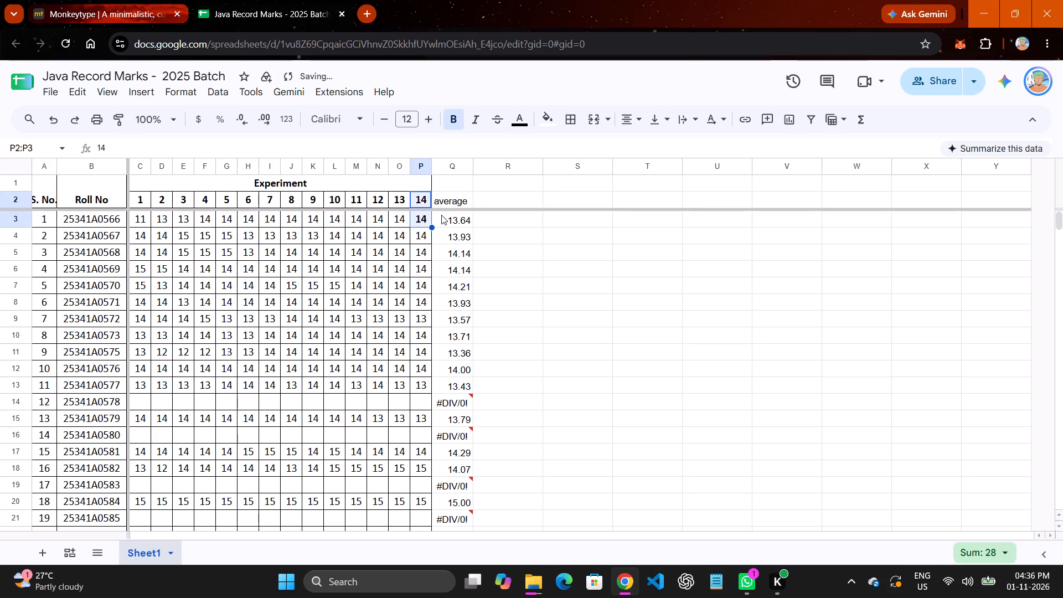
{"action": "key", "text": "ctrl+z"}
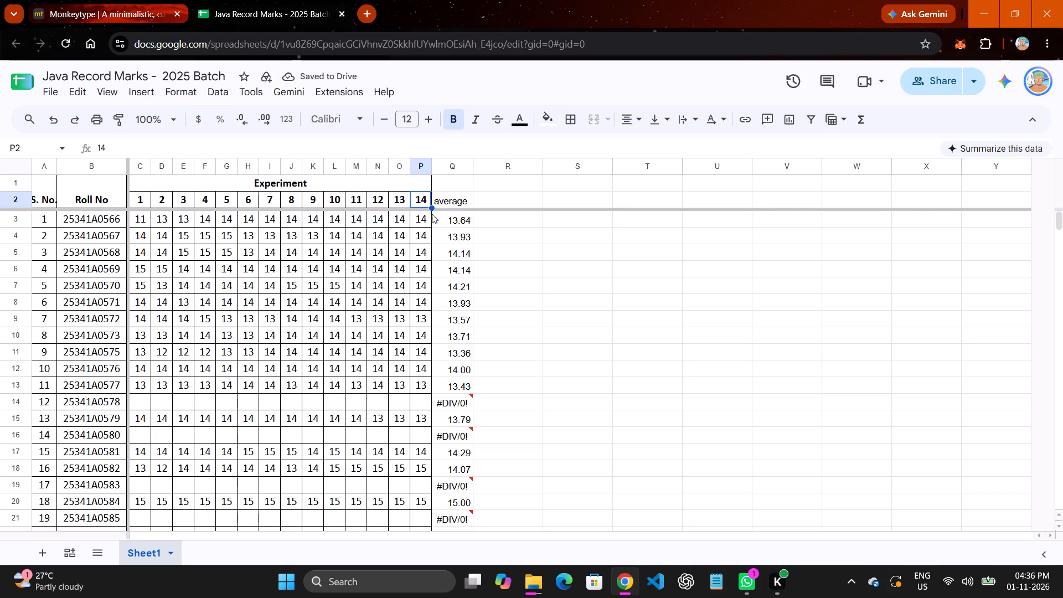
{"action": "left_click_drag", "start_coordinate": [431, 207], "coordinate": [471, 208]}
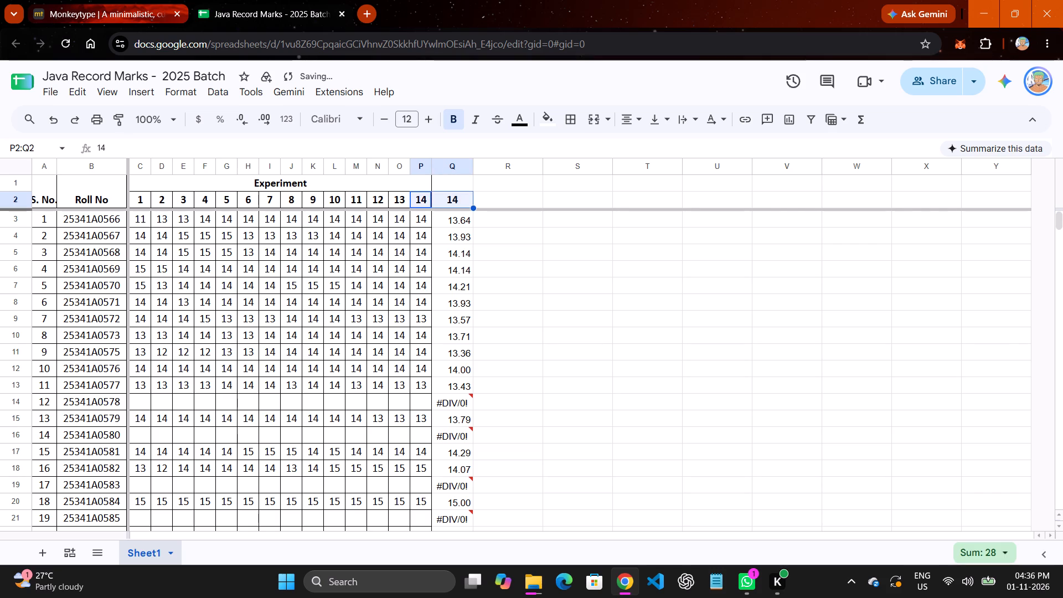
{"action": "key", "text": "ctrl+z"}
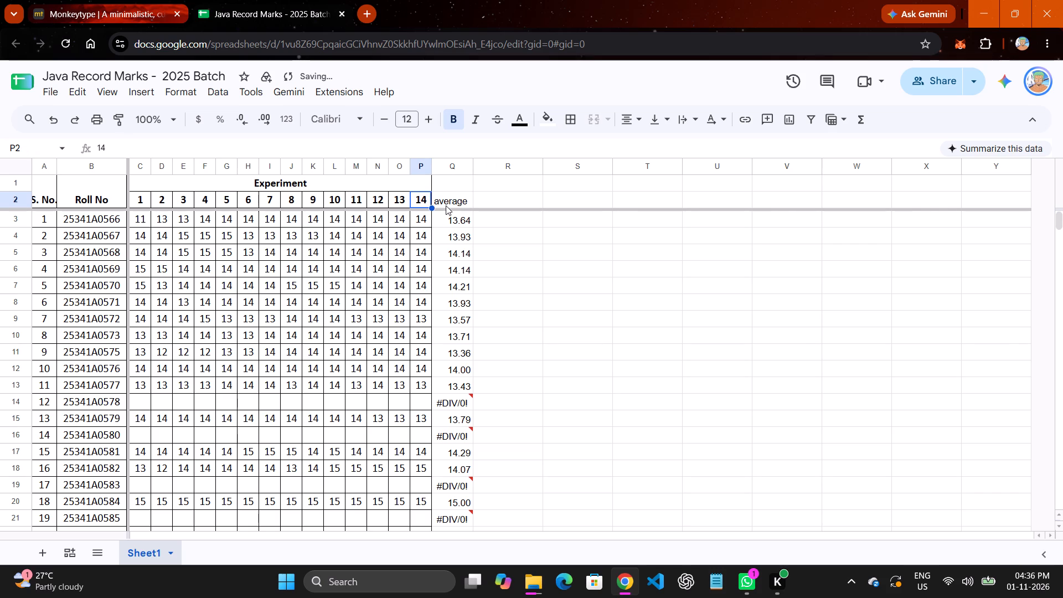
Set the text colour of the average column heading to black.
{"action": "left_click", "coordinate": [446, 205]}
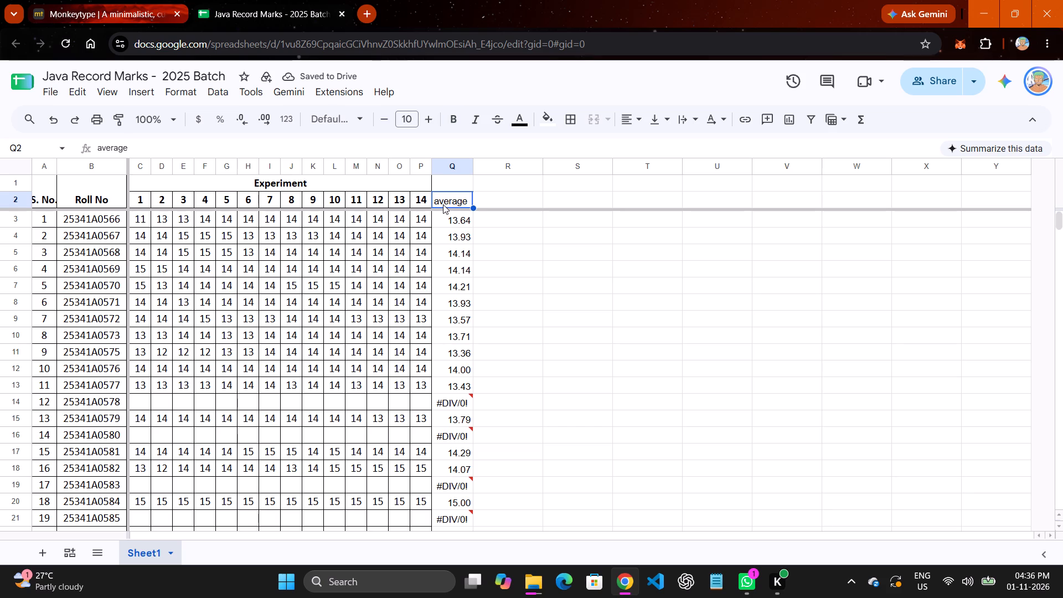
{"action": "left_click", "coordinate": [497, 190]}
{"action": "left_click", "coordinate": [447, 199]}
{"action": "left_click", "coordinate": [513, 125]}
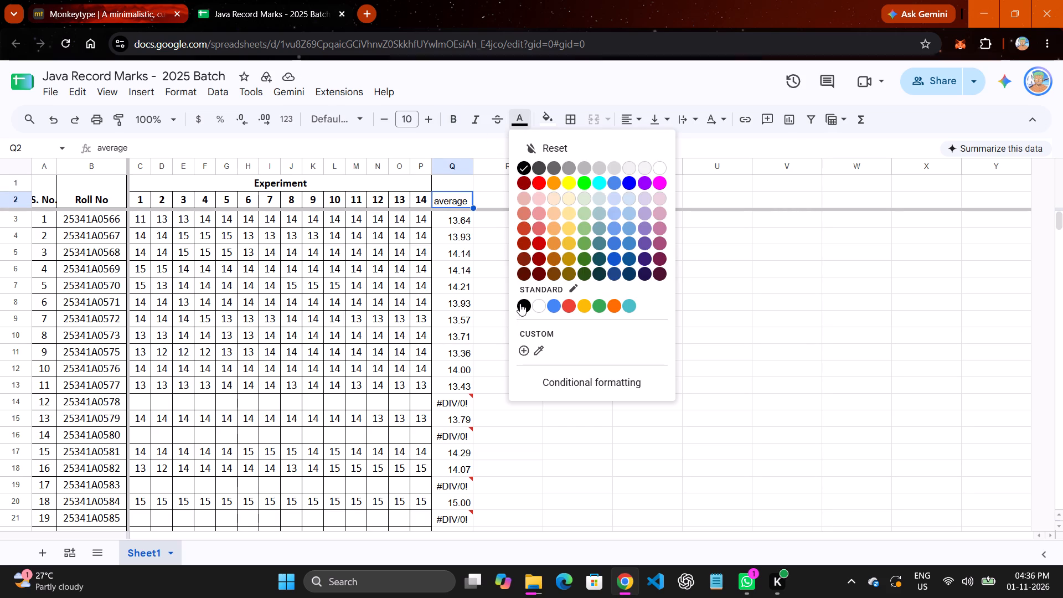
{"action": "left_click", "coordinate": [520, 303]}
Make the whole average heading text bold and leave the cell.
{"action": "double_click", "coordinate": [451, 198]}
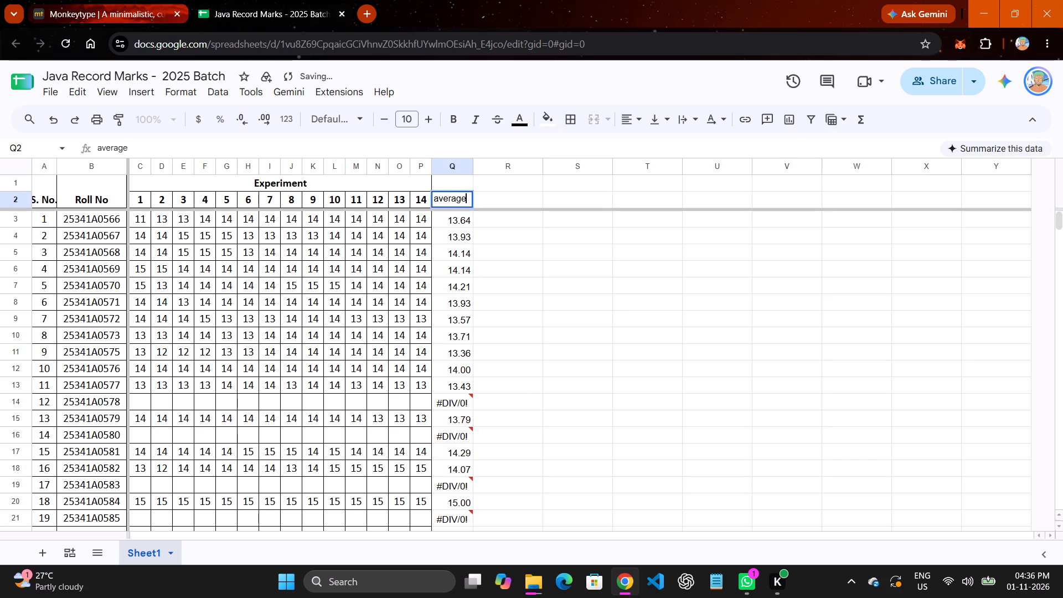
{"action": "left_click", "coordinate": [453, 122]}
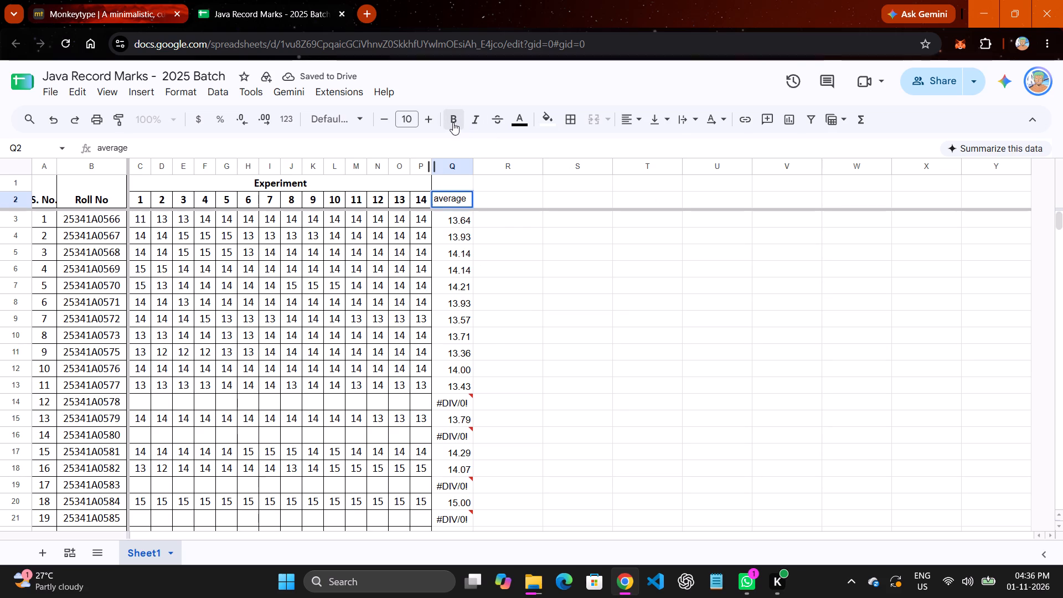
{"action": "left_click", "coordinate": [515, 127]}
{"action": "left_click", "coordinate": [442, 199]}
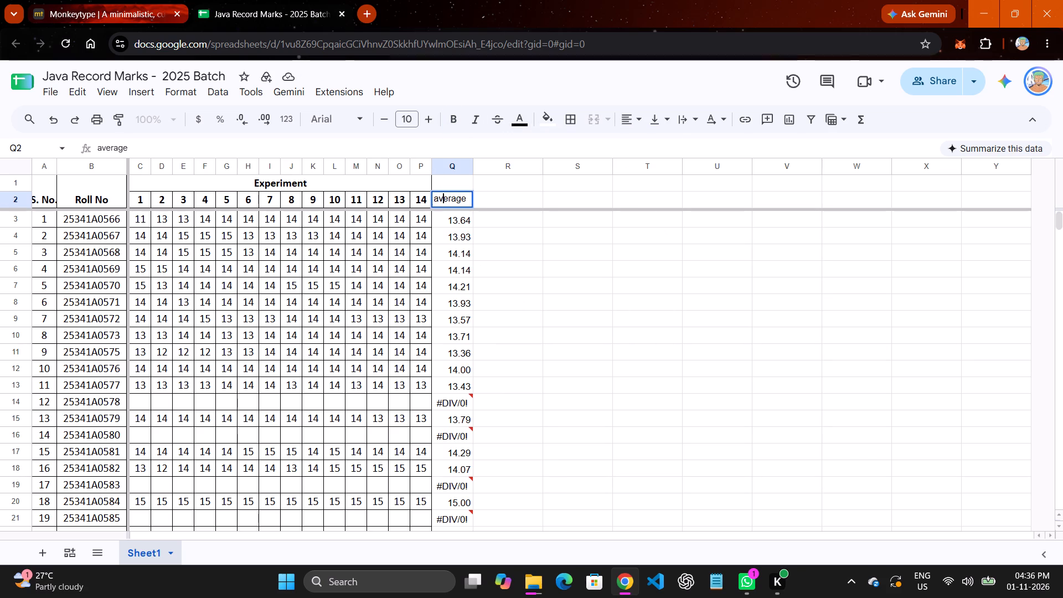
{"action": "key", "text": "ctrl+a"}
{"action": "left_click", "coordinate": [453, 124]}
{"action": "left_click", "coordinate": [515, 125]}
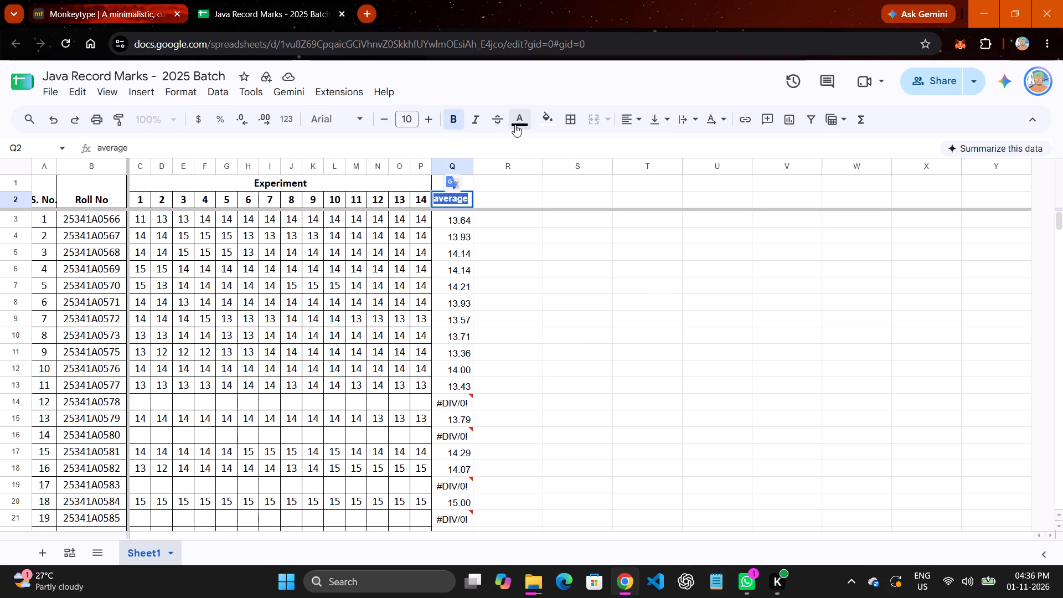
{"action": "left_click", "coordinate": [469, 148]}
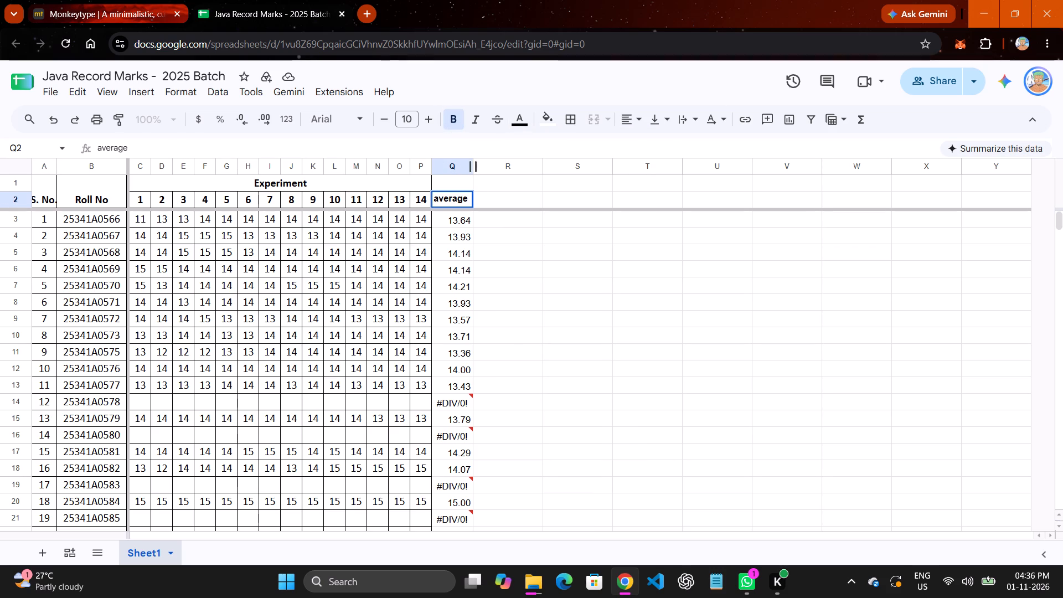
{"action": "left_click", "coordinate": [489, 197]}
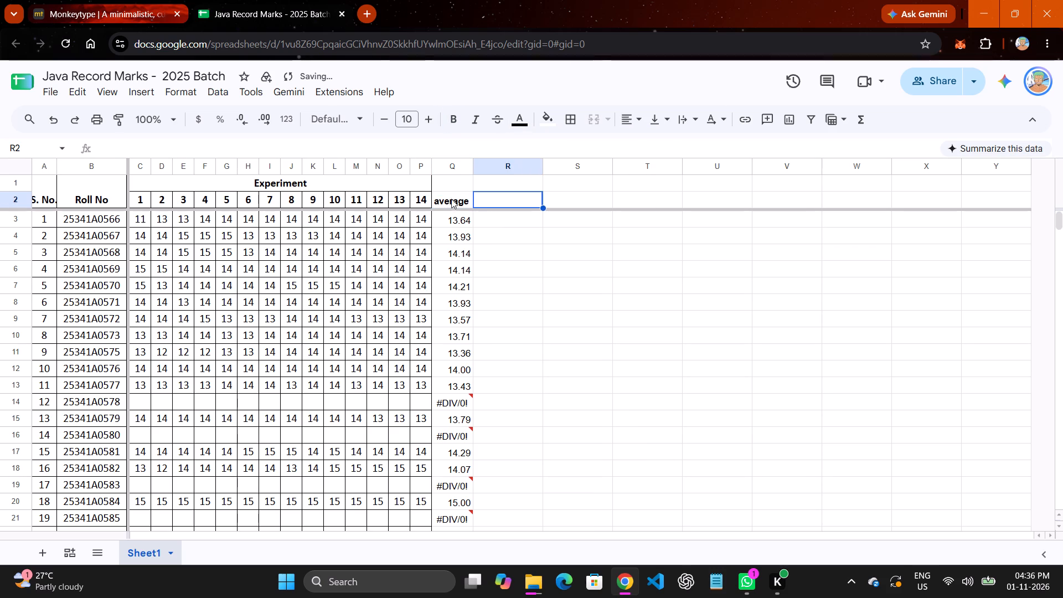
Centre the average heading horizontally in its cell.
{"action": "left_click", "coordinate": [450, 202]}
{"action": "left_click", "coordinate": [634, 121]}
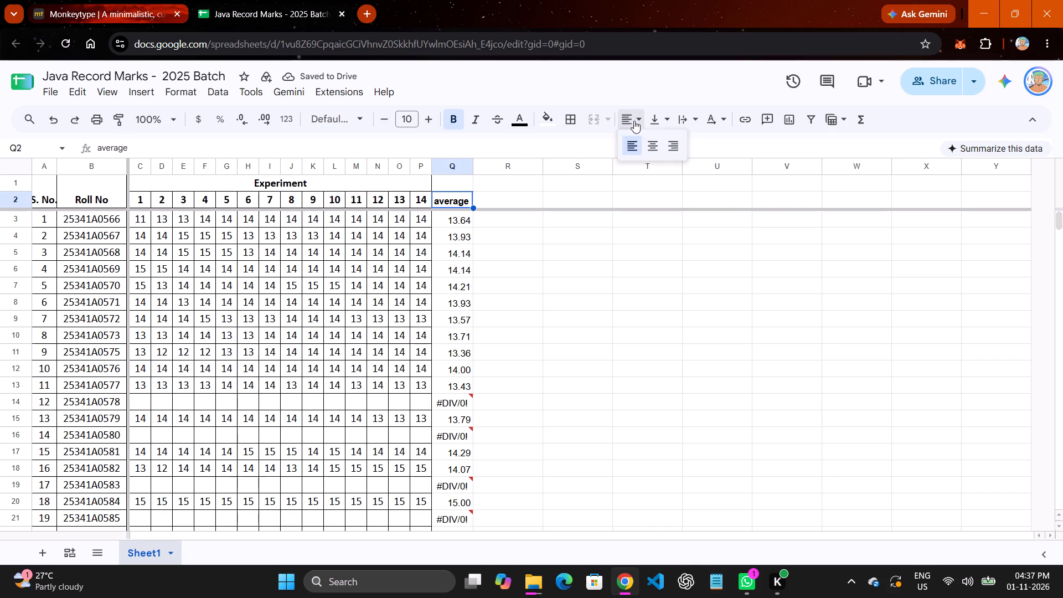
{"action": "left_click", "coordinate": [656, 142]}
{"action": "left_click", "coordinate": [512, 154]}
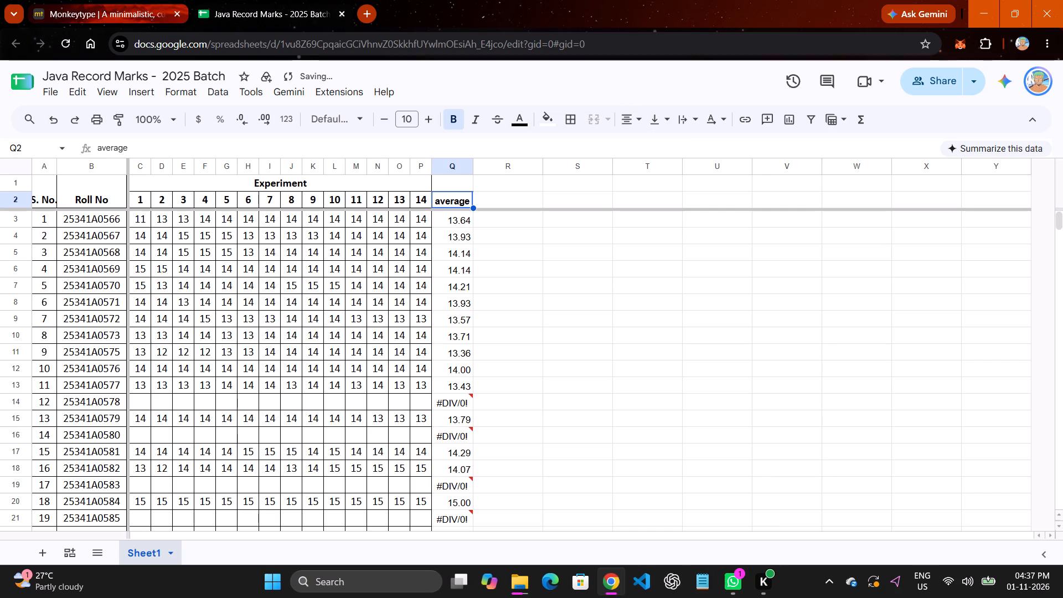
{"action": "left_click", "coordinate": [507, 143]}
{"action": "left_click", "coordinate": [484, 199]}
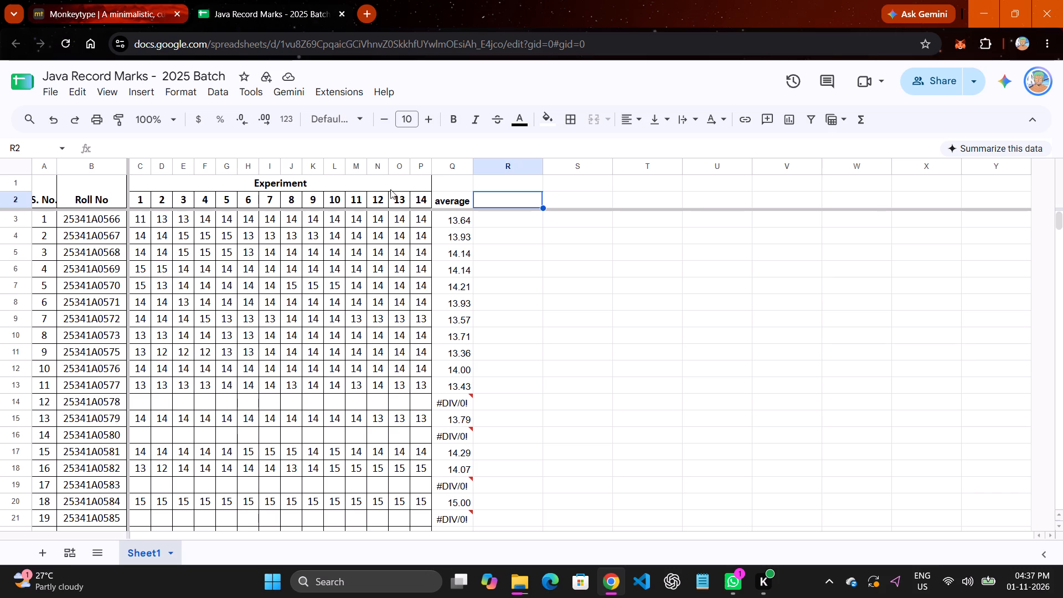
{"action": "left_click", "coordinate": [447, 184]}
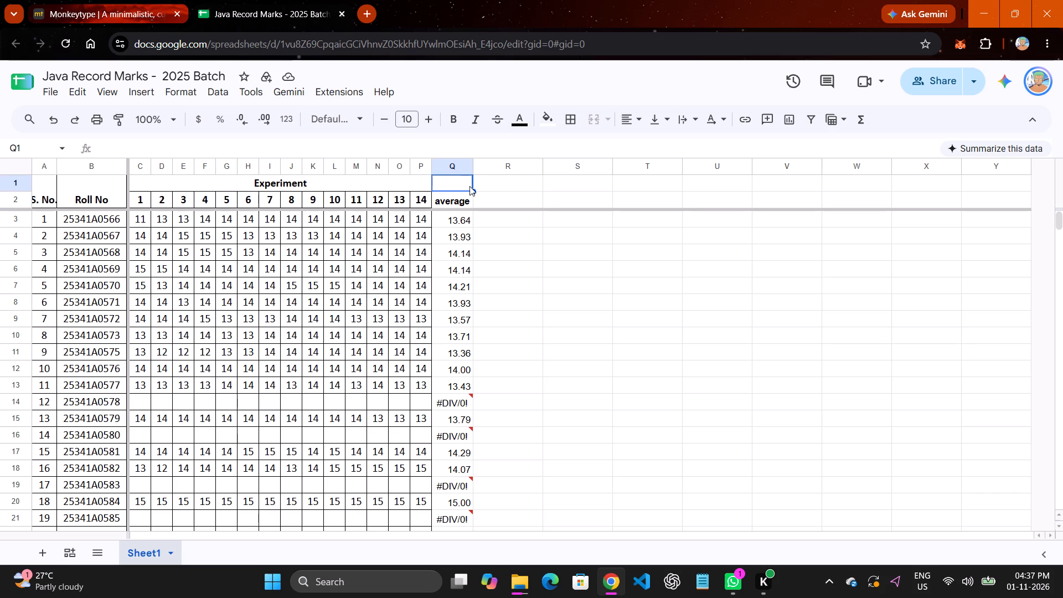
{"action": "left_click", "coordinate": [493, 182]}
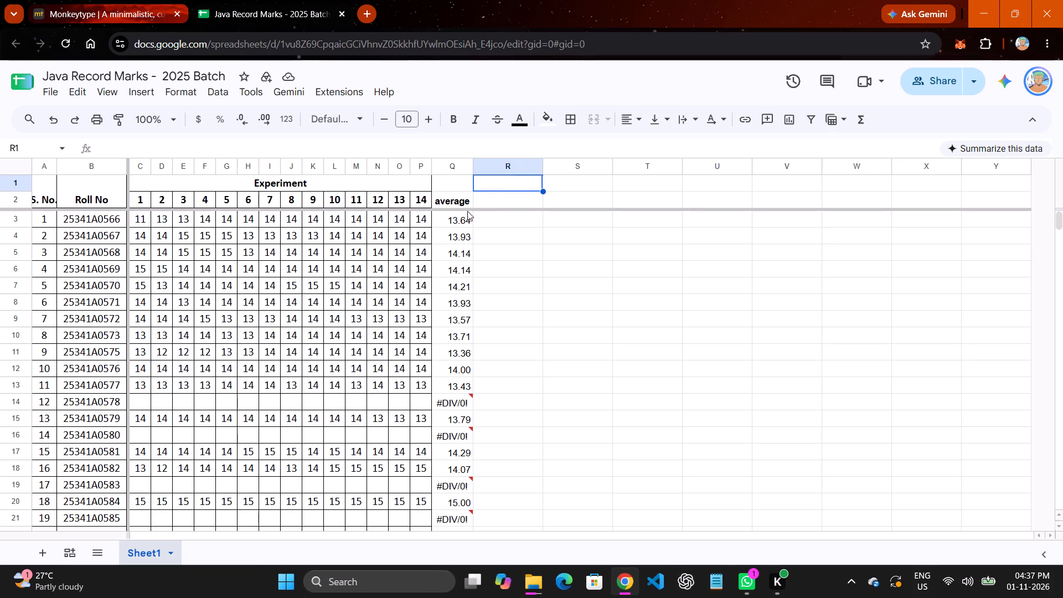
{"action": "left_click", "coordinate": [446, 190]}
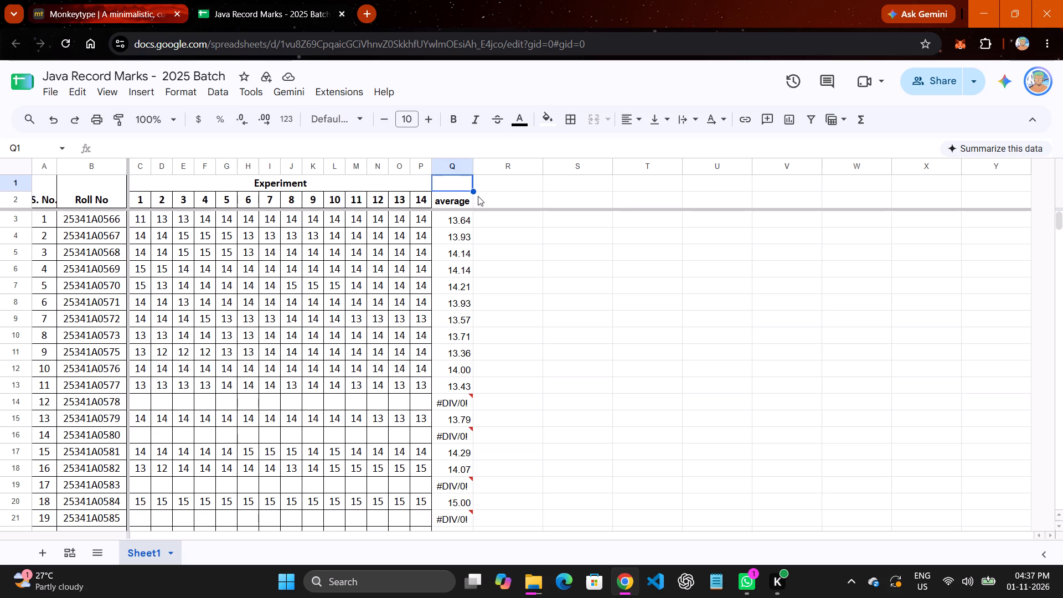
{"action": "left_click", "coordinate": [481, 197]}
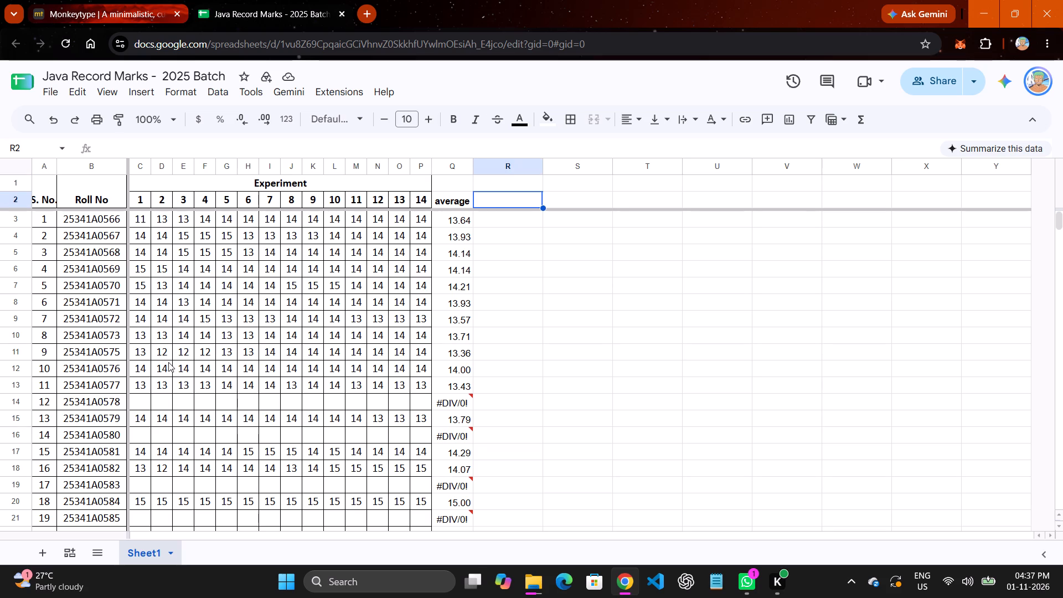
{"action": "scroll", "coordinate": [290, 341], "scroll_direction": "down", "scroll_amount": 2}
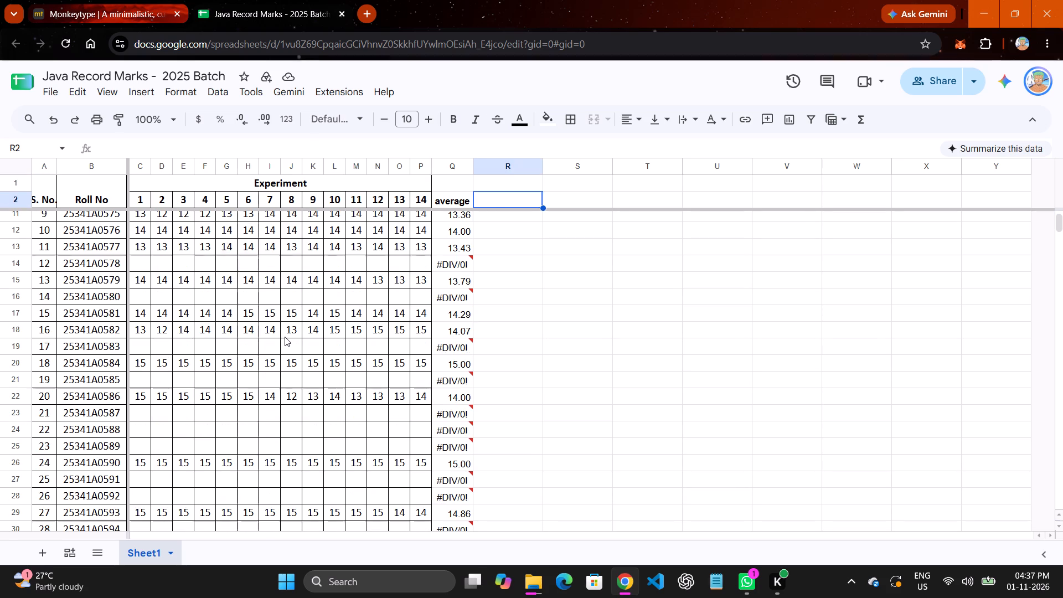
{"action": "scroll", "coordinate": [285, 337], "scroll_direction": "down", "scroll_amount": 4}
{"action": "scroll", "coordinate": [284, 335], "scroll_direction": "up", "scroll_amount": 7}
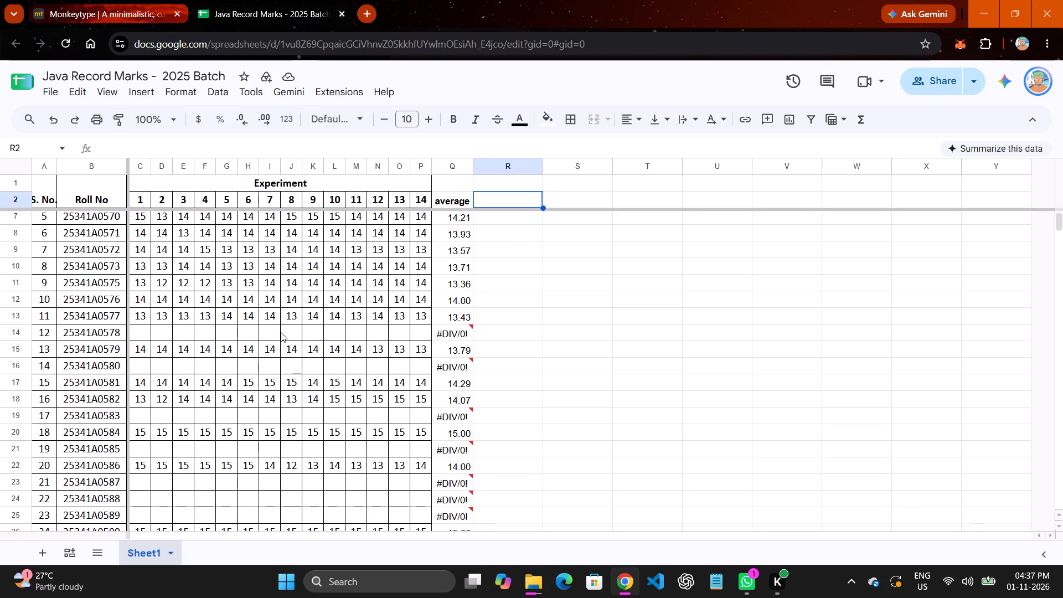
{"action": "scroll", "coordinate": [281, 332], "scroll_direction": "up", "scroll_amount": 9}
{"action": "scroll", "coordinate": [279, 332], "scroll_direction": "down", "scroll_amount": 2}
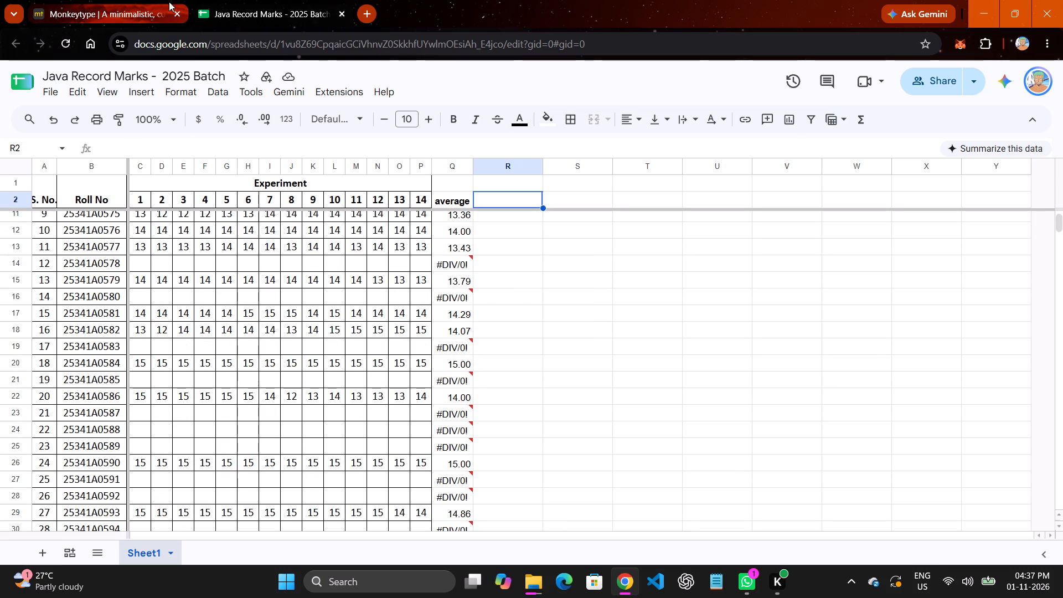
Switch to Monkeytype and start the 60-second English typing test, entering the first line from "part" through "point".
{"action": "left_click", "coordinate": [153, 8]}
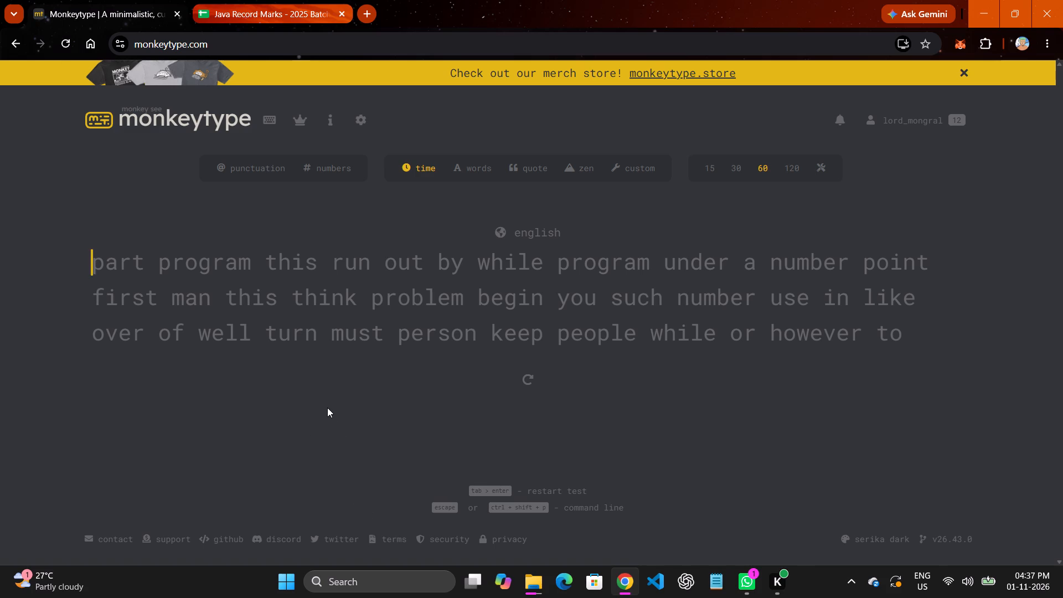
{"action": "type", "text": "part program this run out by whi"}
{"action": "key", "text": "l"}
{"action": "type", "text": "e progrma under a num"}
{"action": "type", "text": "ber point"}
{"action": "key", "text": "space"}
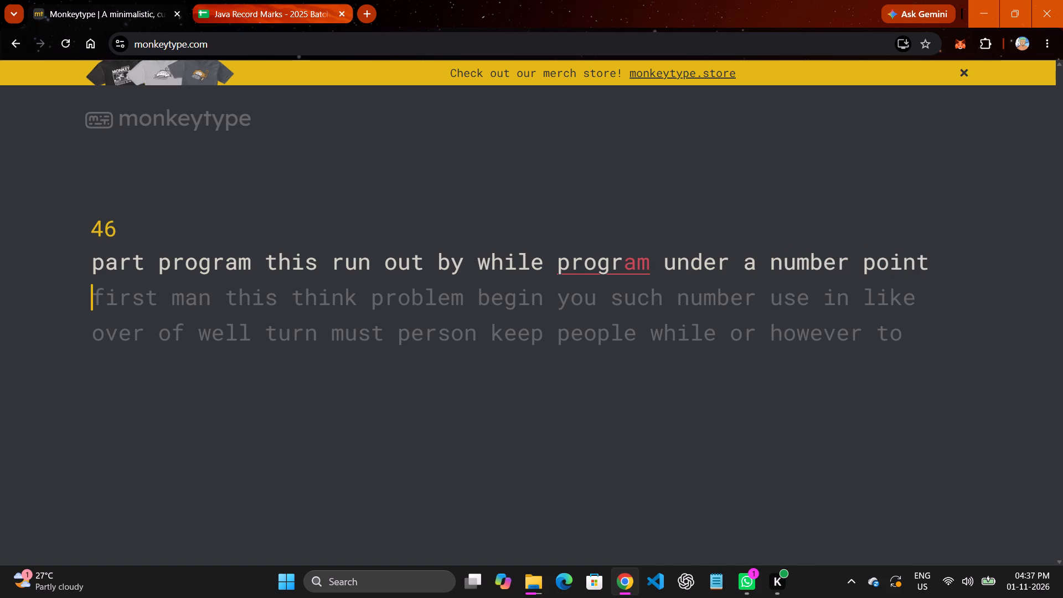
Enter the typing test words from "first man this think" through "problem begin", correcting mistyped letters.
{"action": "type", "text": "first man this think opr="}
{"action": "key", "text": "BackSpace"}
{"action": "key", "text": "BackSpace"}
{"action": "key", "text": "BackSpace"}
{"action": "key", "text": "BackSpace"}
{"action": "type", "text": "rpo"}
{"action": "key", "text": "BackSpace"}
{"action": "key", "text": "BackSpace"}
{"action": "key", "text": "BackSpace"}
{"action": "type", "text": "pro"}
{"action": "type", "text": "blem g"}
{"action": "key", "text": "BackSpace"}
{"action": "type", "text": "begi"}
{"action": "key", "text": "space"}
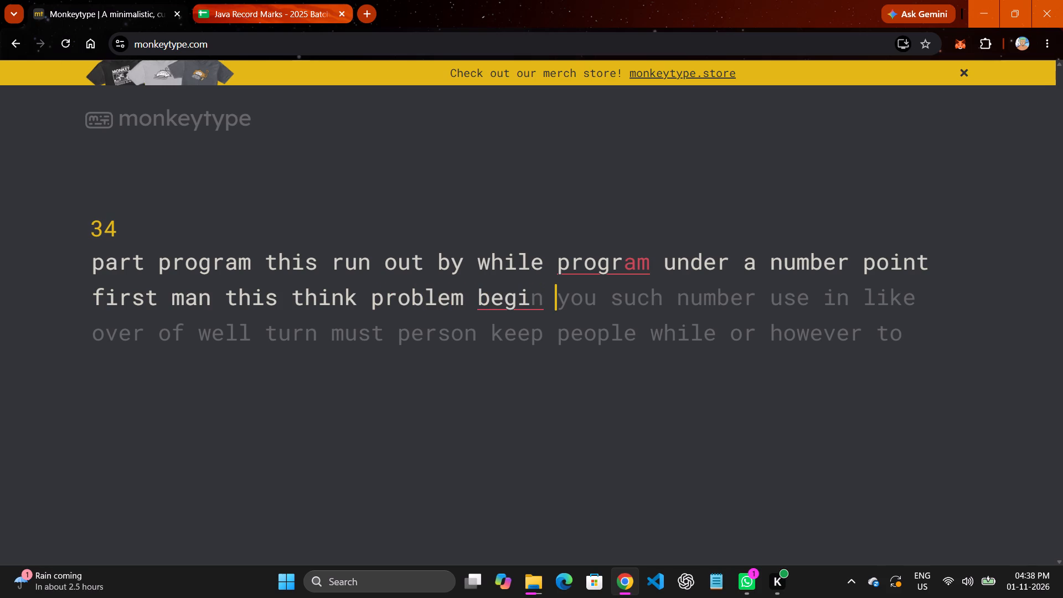
Enter the typing test words from "you such number" through "while or however to".
{"action": "type", "text": "ypu suc"}
{"action": "type", "text": "h number"}
{"action": "key", "text": "space"}
{"action": "type", "text": "use in l"}
{"action": "type", "text": "ike over of well tur n"}
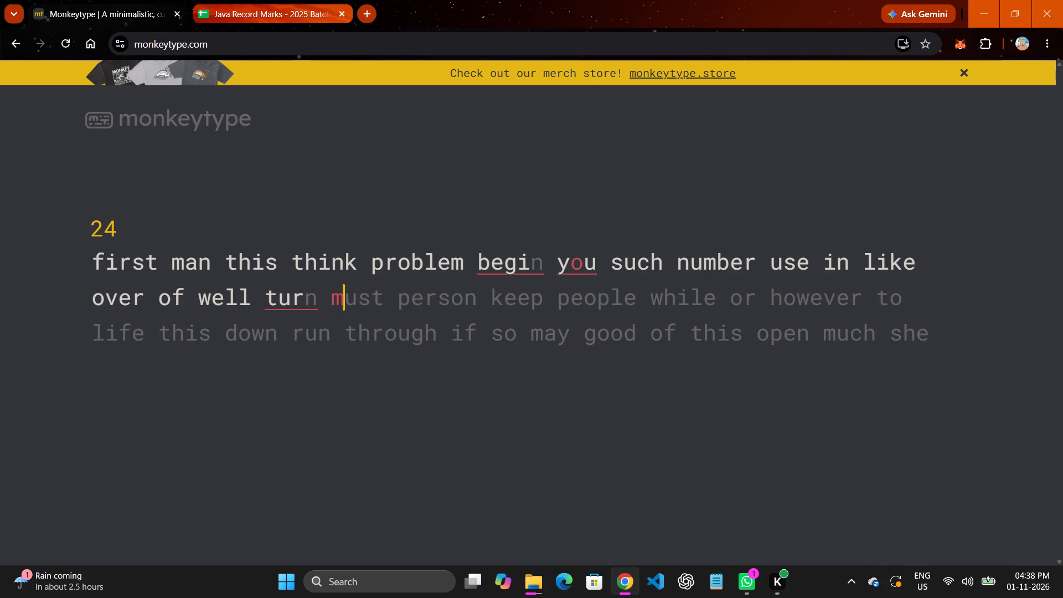
{"action": "type", "text": "ust porsin keep people while or however t"}
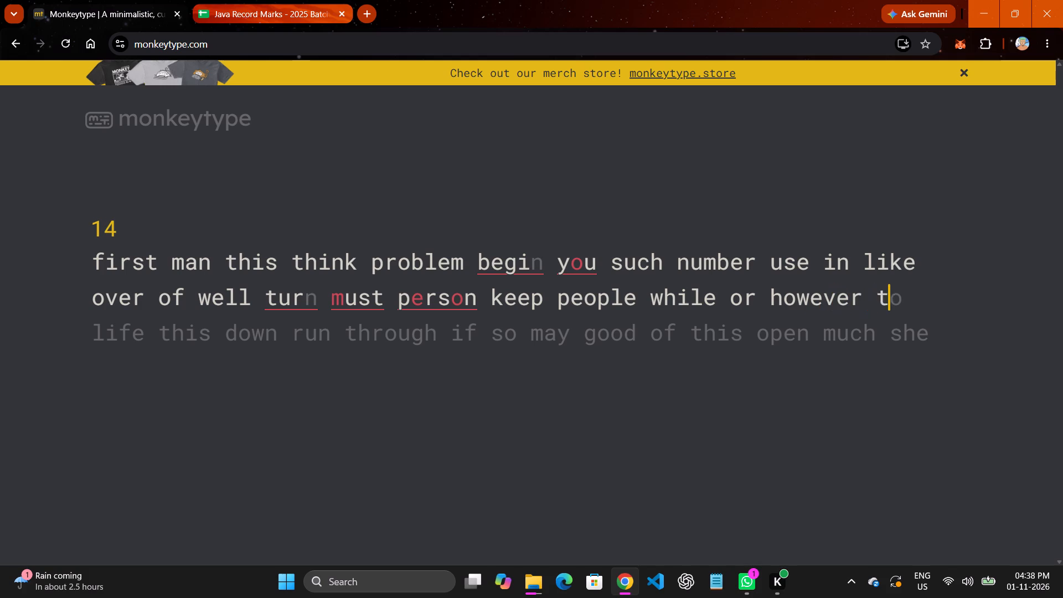
{"action": "type", "text": "o"}
{"action": "key", "text": "space"}
Enter the typing test words from "life this down" through "good of this open" until time runs out, and view the results.
{"action": "type", "text": "life rh="}
{"action": "key", "text": "BackSpace"}
{"action": "key", "text": "BackSpace"}
{"action": "key", "text": "BackSpace"}
{"action": "type", "text": "this down run through"}
{"action": "key", "text": "space"}
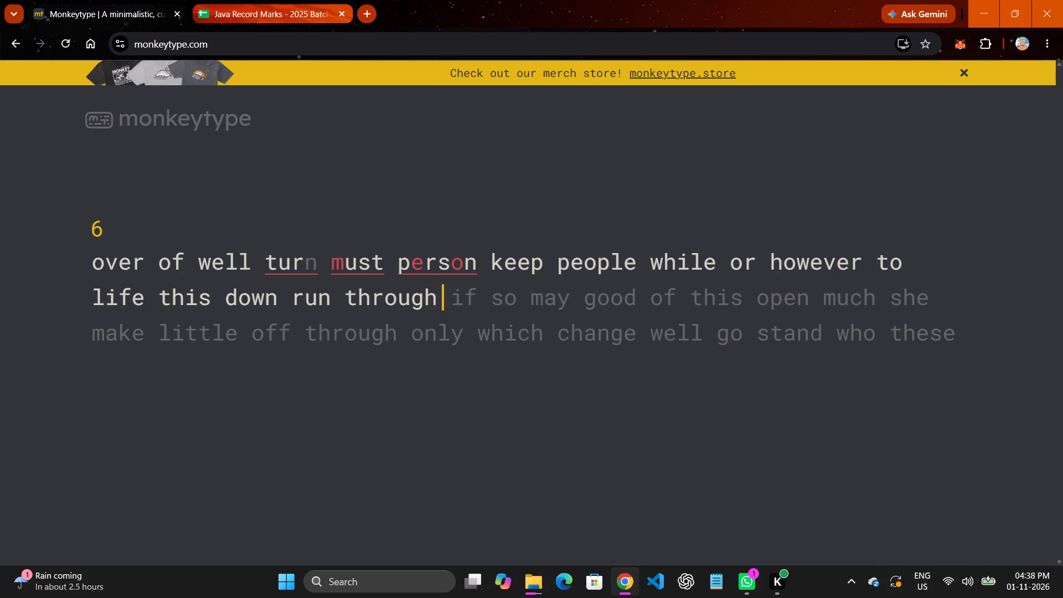
{"action": "type", "text": "if so many"}
{"action": "key", "text": "space"}
{"action": "type", "text": "good of this open"}
{"action": "key", "text": "space"}
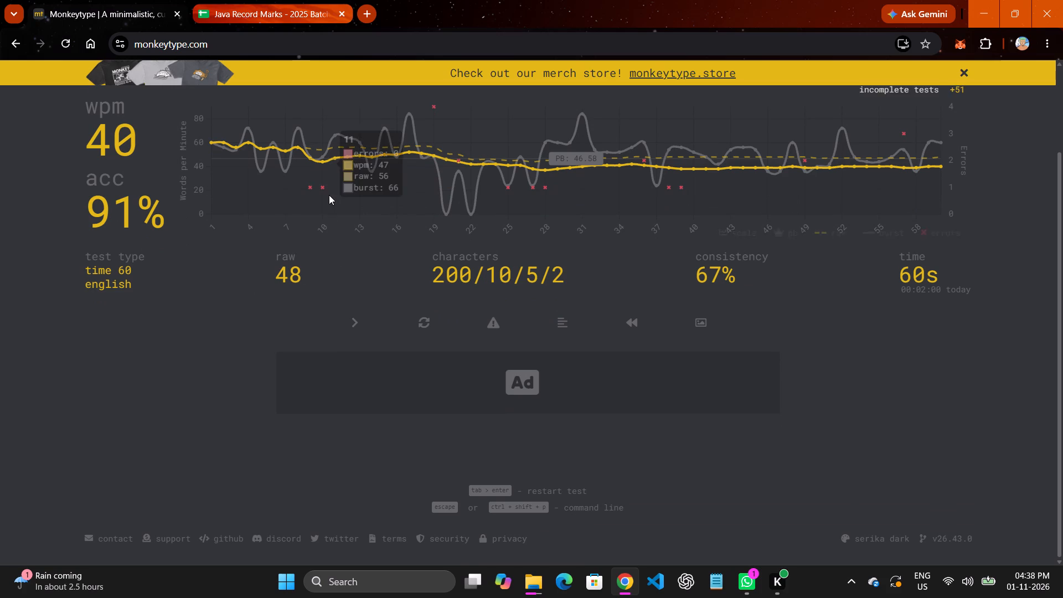
{"action": "scroll", "coordinate": [329, 195], "scroll_direction": "up", "scroll_amount": 4}
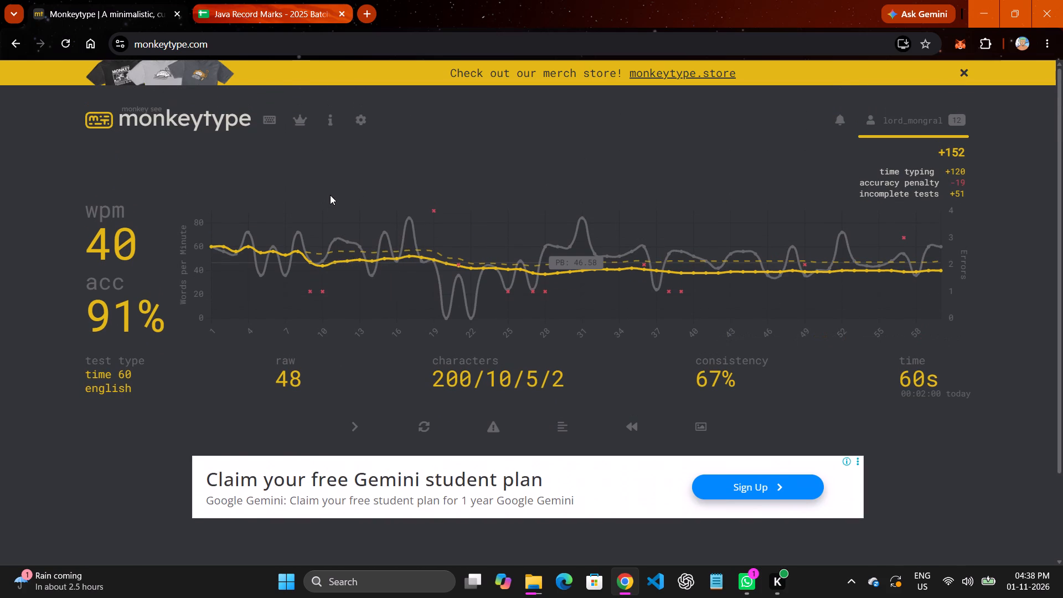
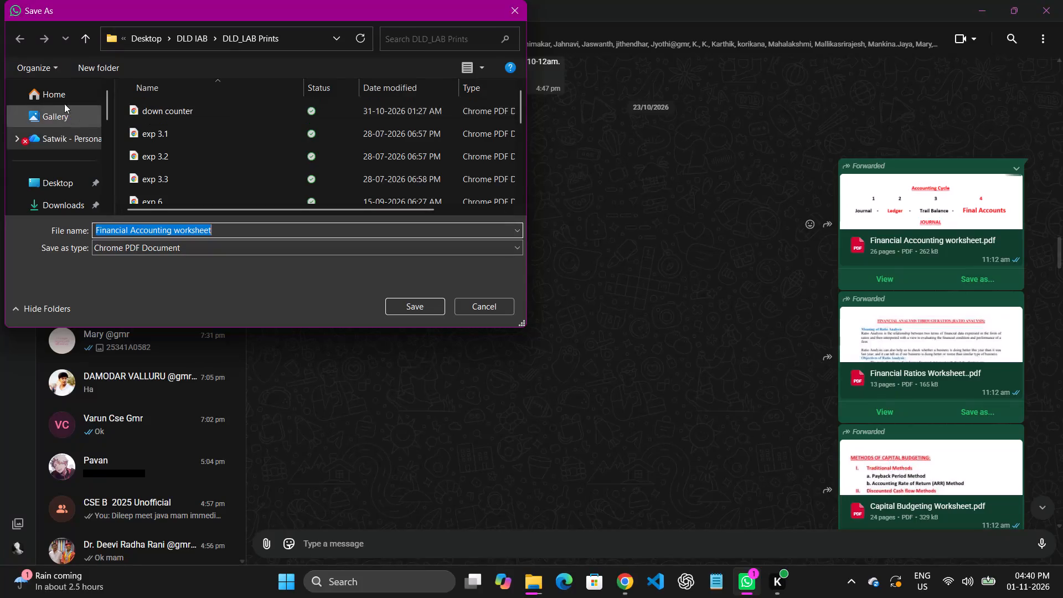
{"action": "left_click", "coordinate": [64, 100]}
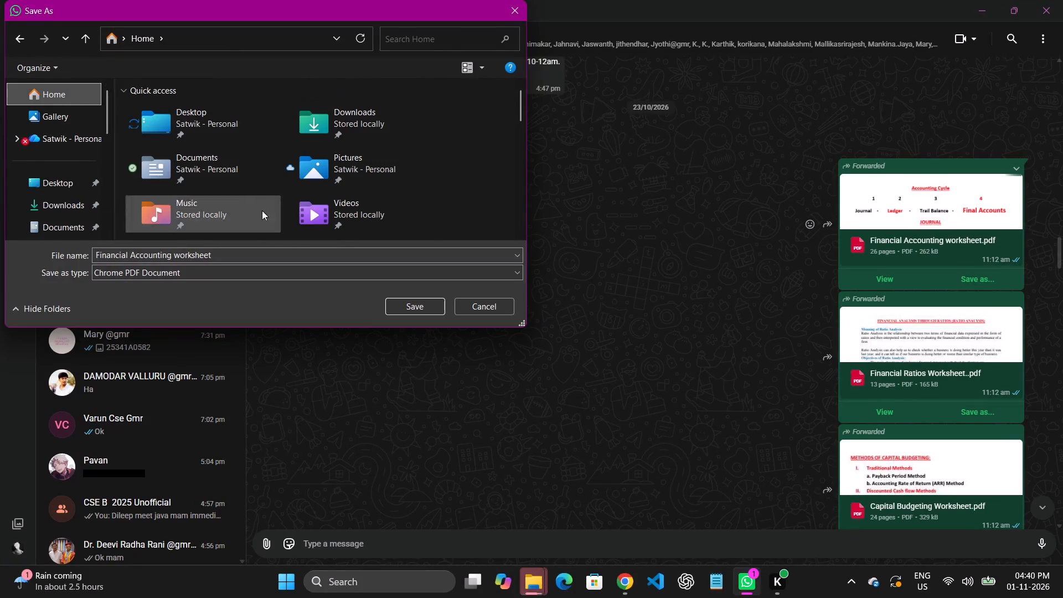
{"action": "double_click", "coordinate": [191, 129]}
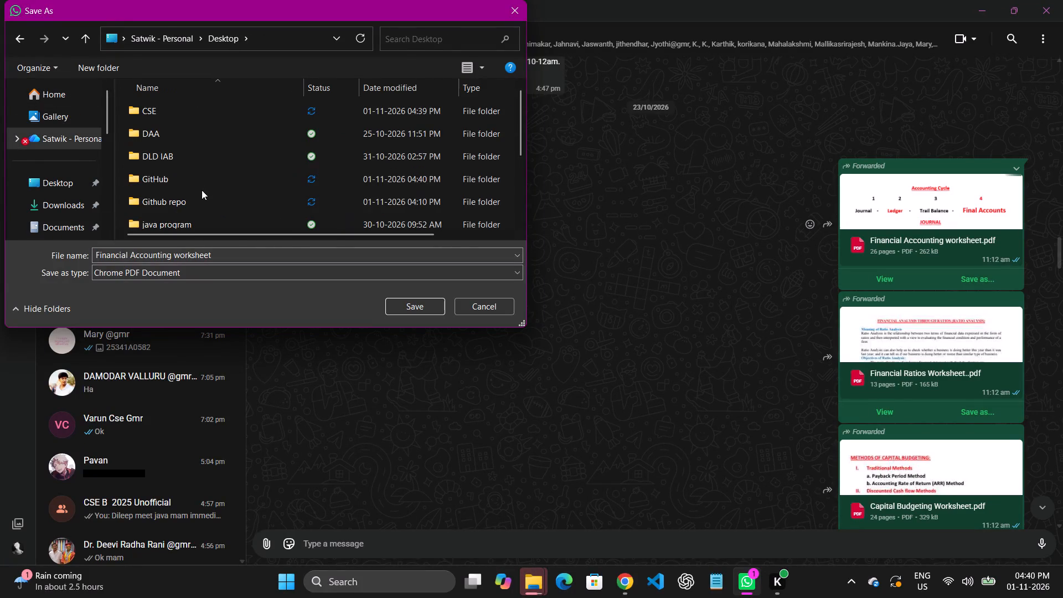
{"action": "scroll", "coordinate": [203, 204], "scroll_direction": "down", "scroll_amount": 4}
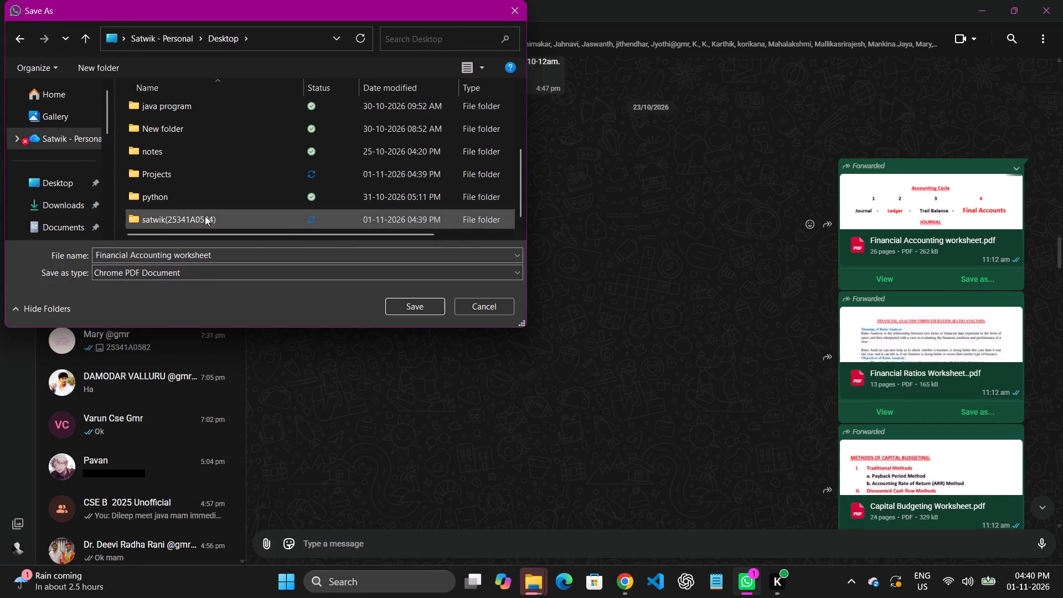
{"action": "double_click", "coordinate": [205, 216]}
{"action": "scroll", "coordinate": [200, 156], "scroll_direction": "down", "scroll_amount": 4}
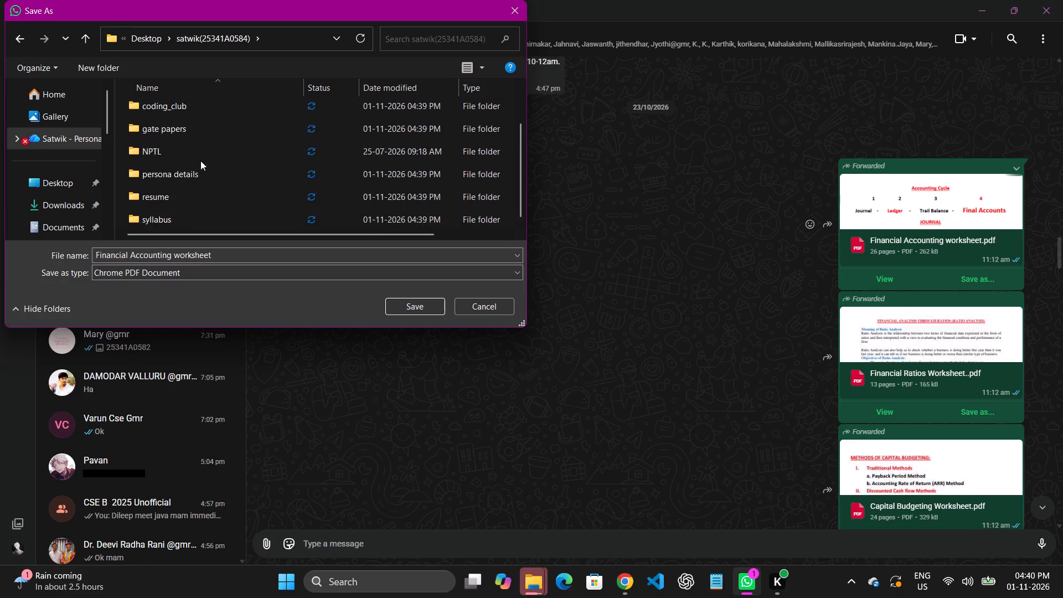